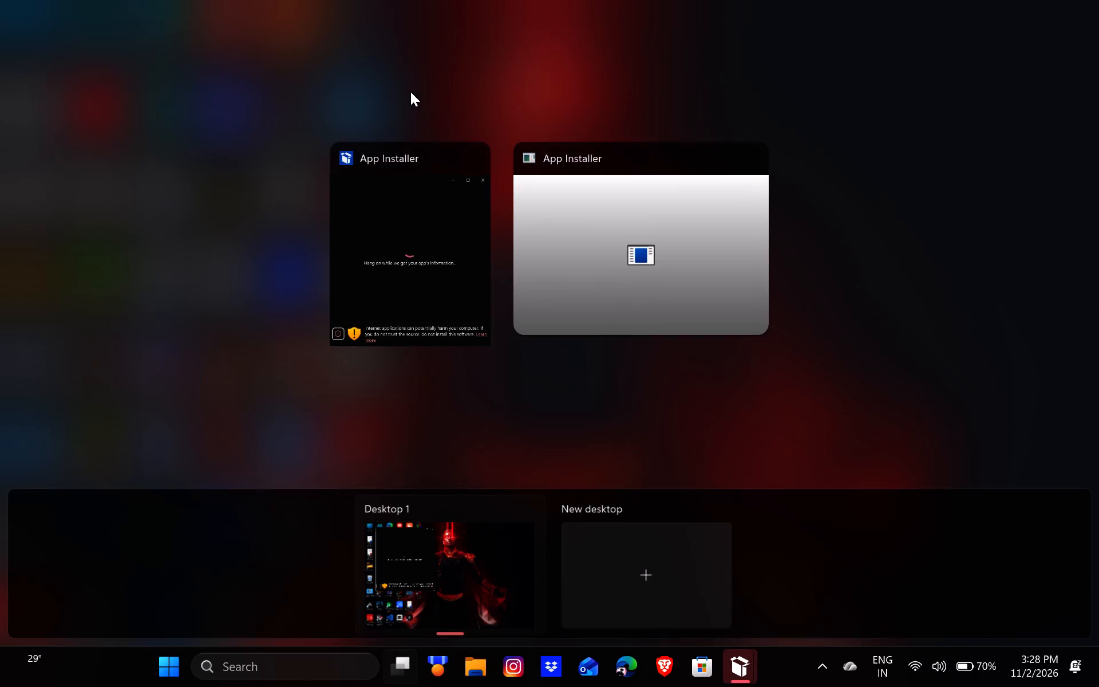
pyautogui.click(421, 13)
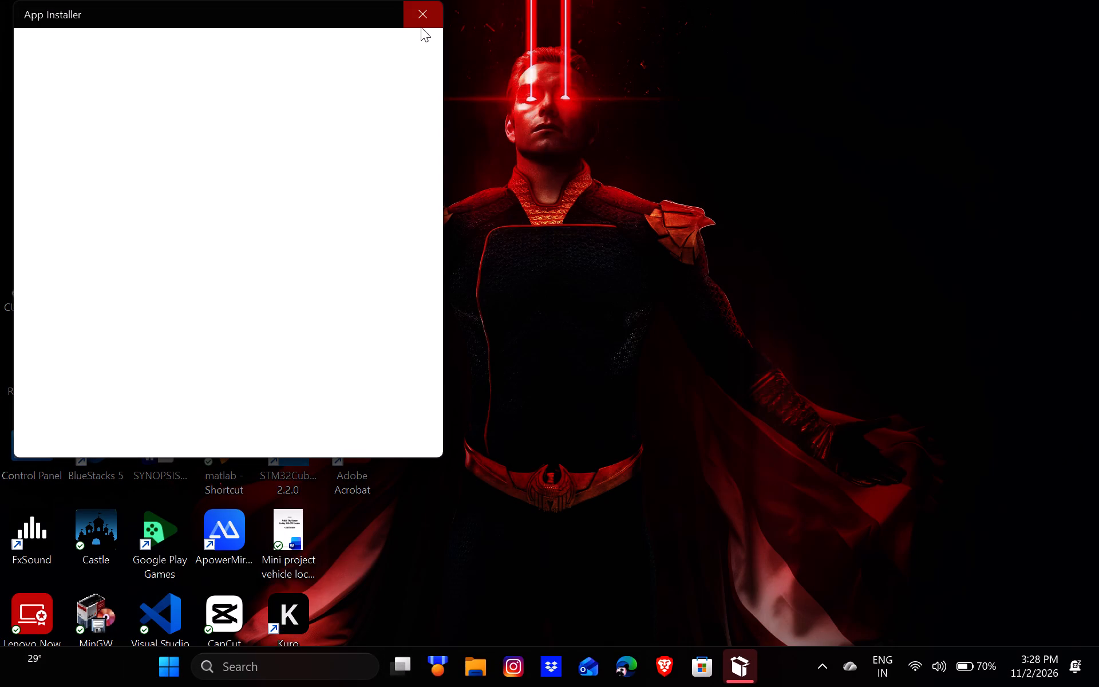
# Close the blank App Installer window.
pyautogui.click(421, 21)
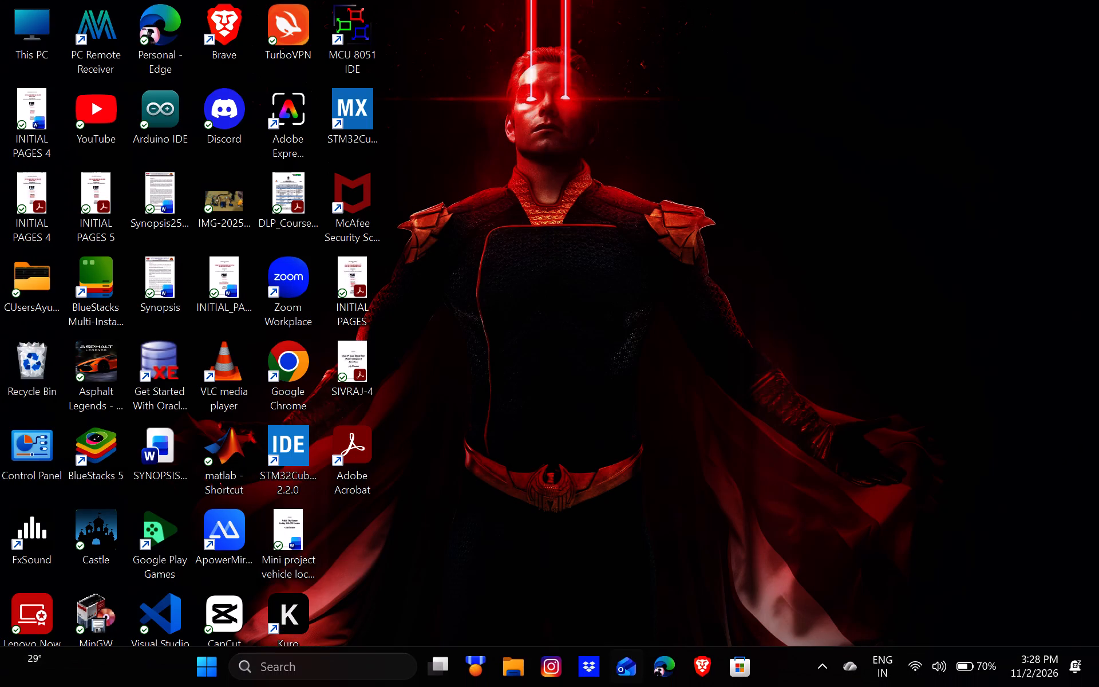
# Launch Word and open the recent document MINI_PROJECT_REPORT_GRAMRAKSHAK_STM32_v2 stored in the personal OneDrive Documents folder.
pyautogui.click(197, 668)
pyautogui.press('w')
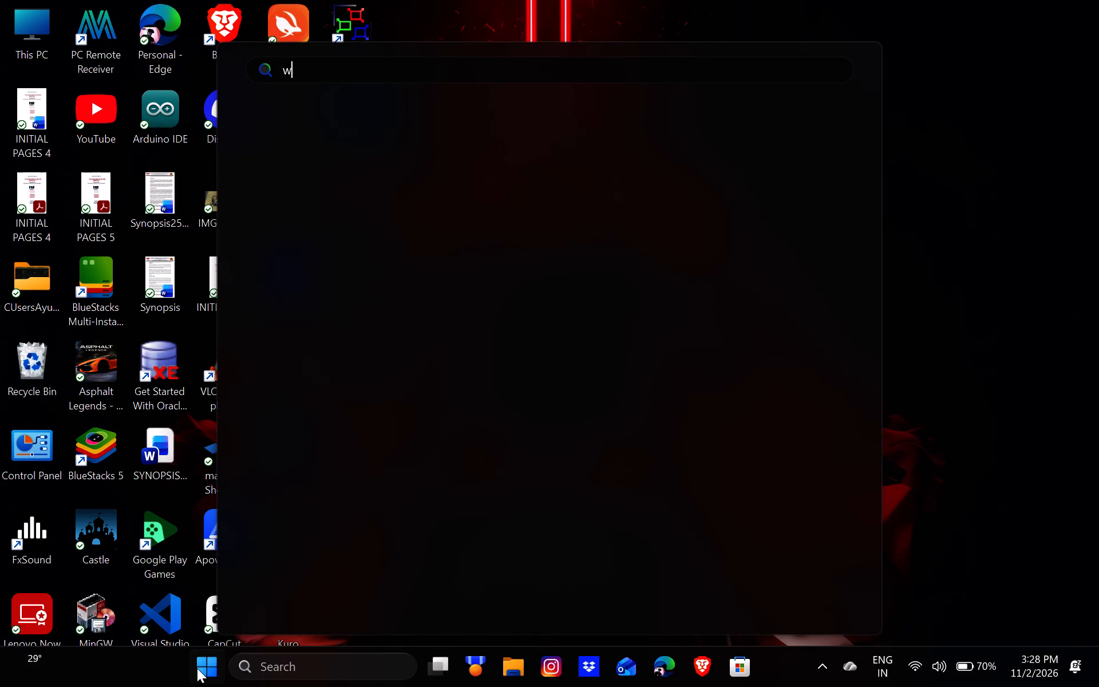
pyautogui.click(369, 290)
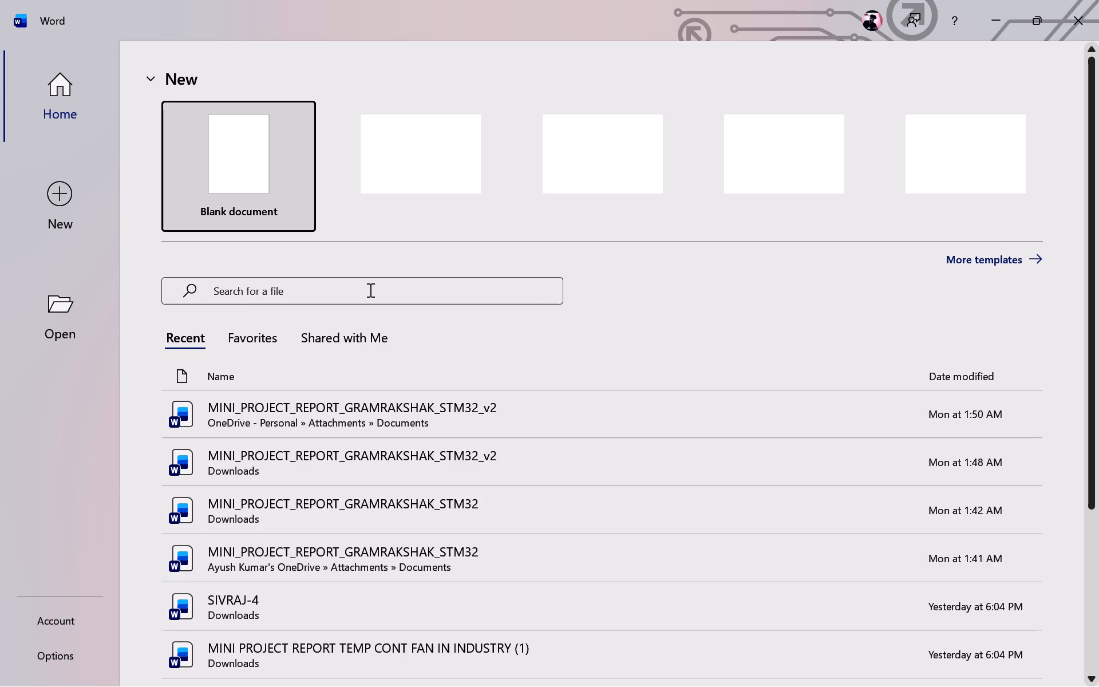
pyautogui.doubleClick(374, 420)
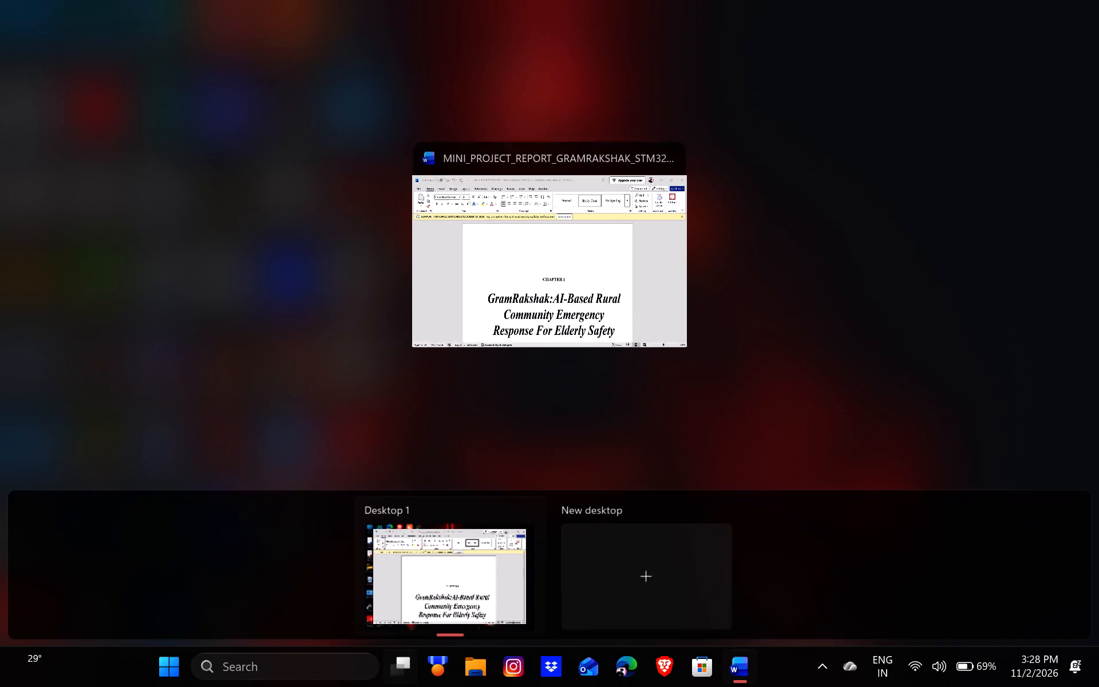
# Switch to Microsoft Edge, search the web for leetcode and open the LeetCode website.
pyautogui.click(627, 668)
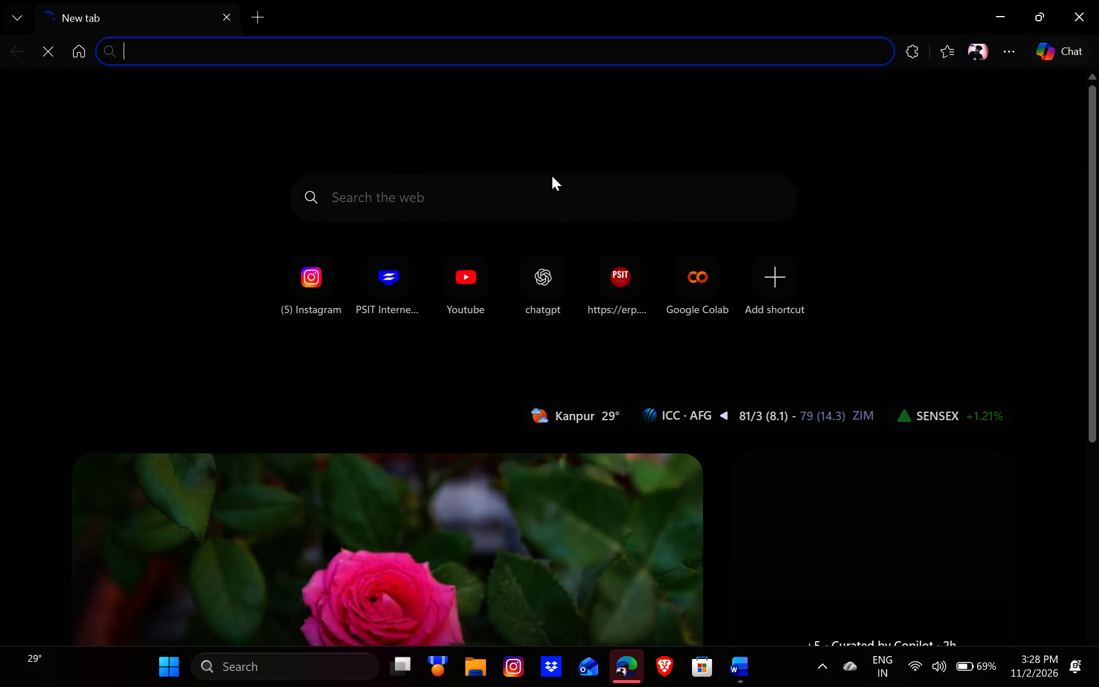
pyautogui.click(534, 204)
pyautogui.write('lee')
pyautogui.click(504, 249)
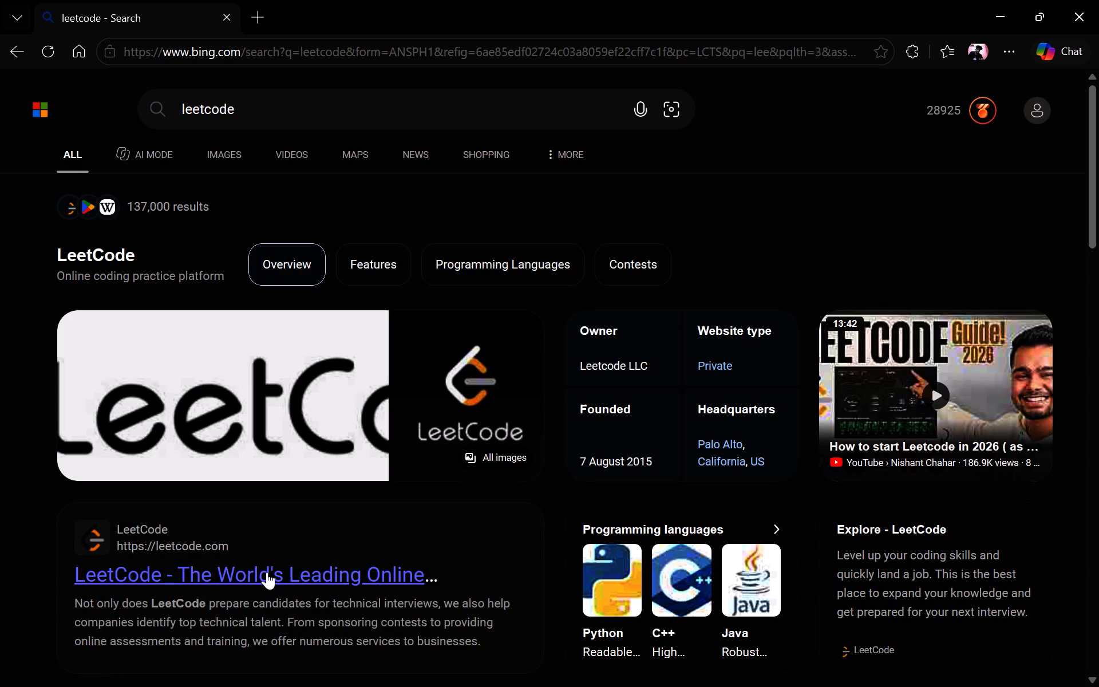
pyautogui.click(267, 570)
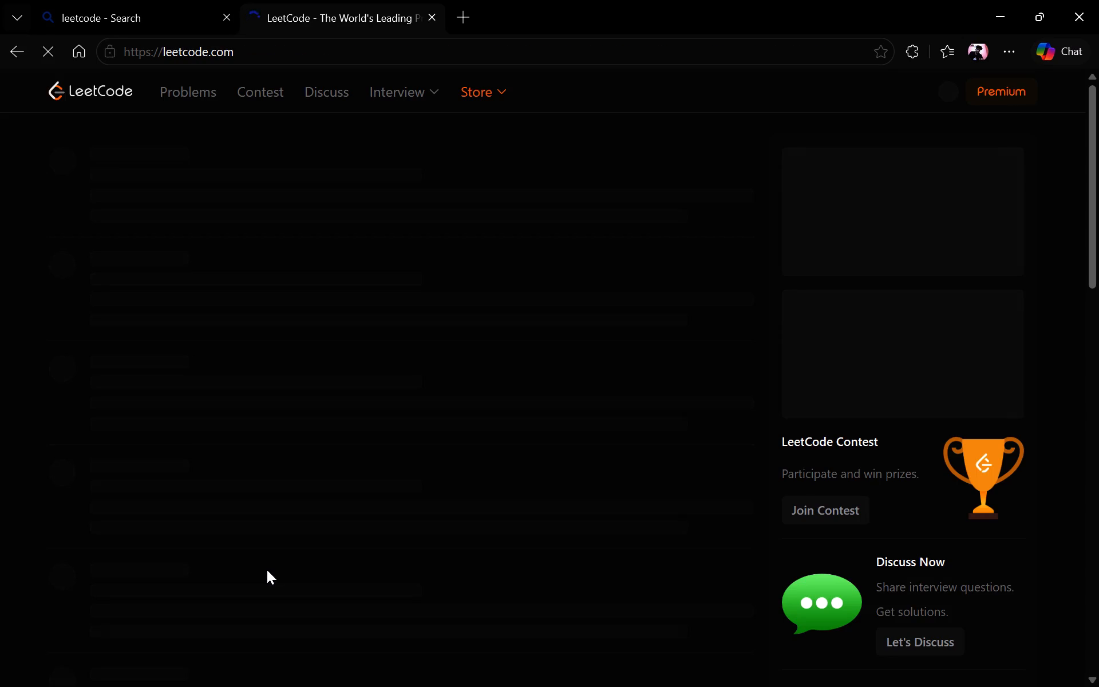
# Find problem 152 in LeetCode's problem set and open Maximum Product Subarray.
pyautogui.click(205, 95)
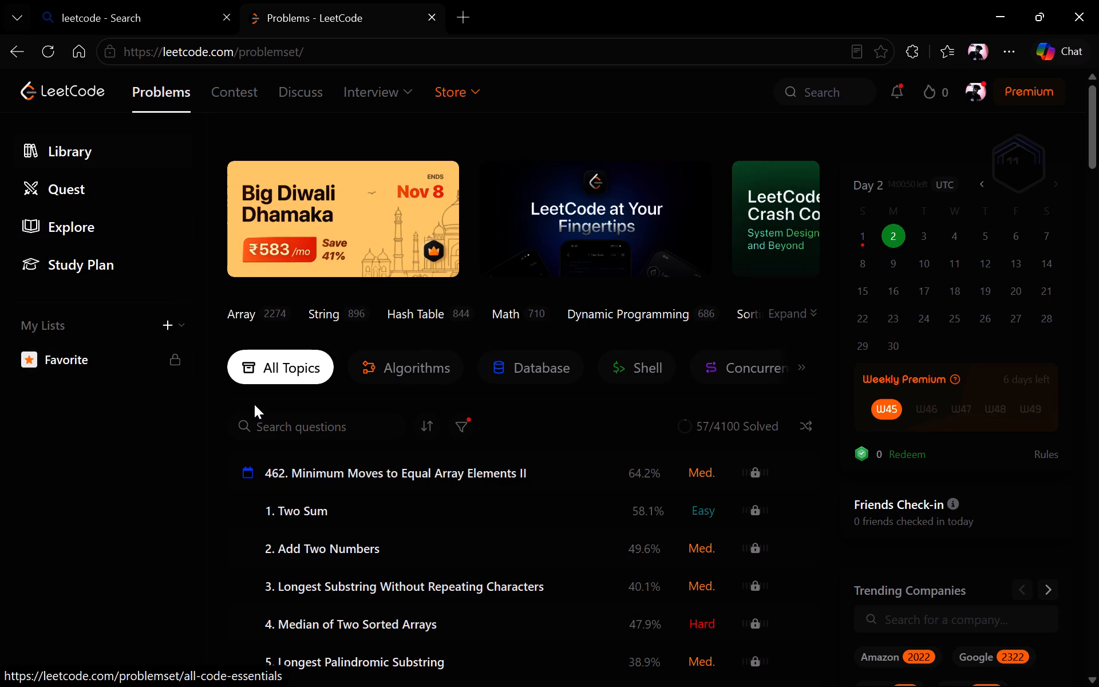
pyautogui.click(287, 424)
pyautogui.write('152')
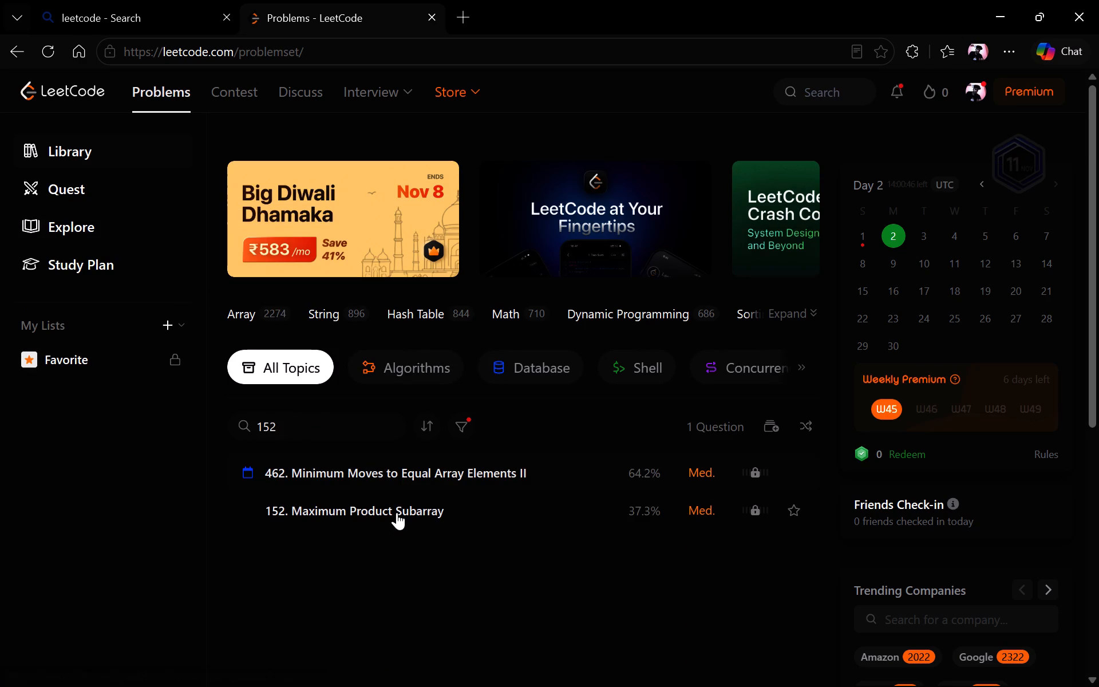
pyautogui.click(397, 512)
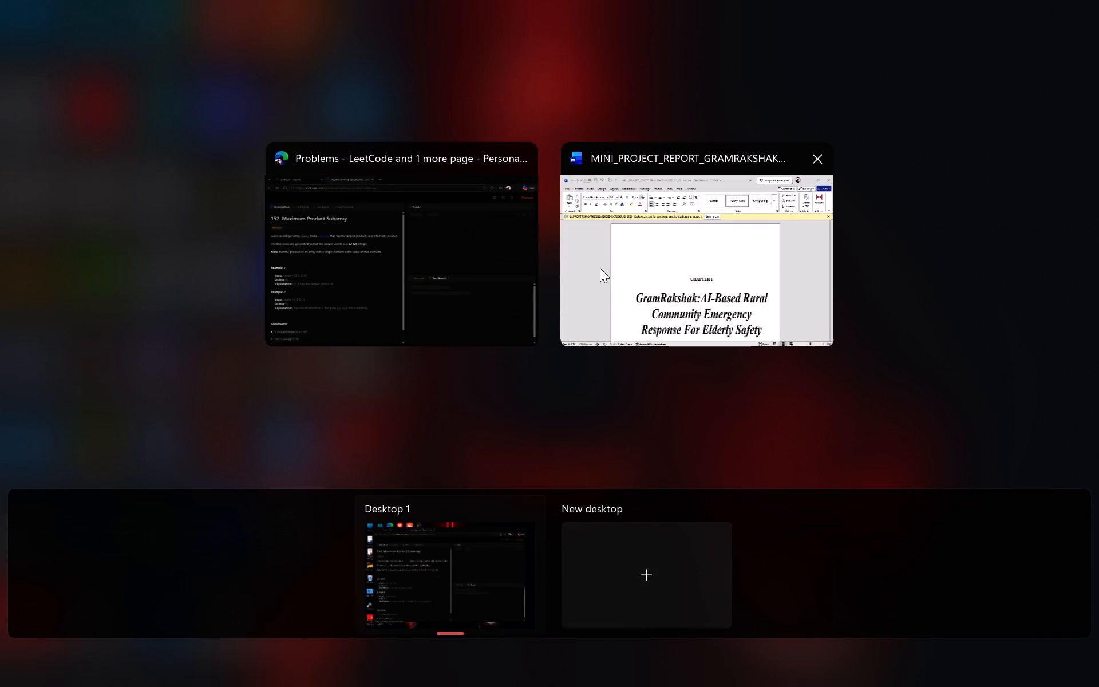
# Switch to the GramRakshak mini project report in Word and review Chapter 1 through the start of Chapter 2.
pyautogui.click(600, 268)
pyautogui.scroll(-7, 600, 268)
pyautogui.scroll(2, 600, 268)
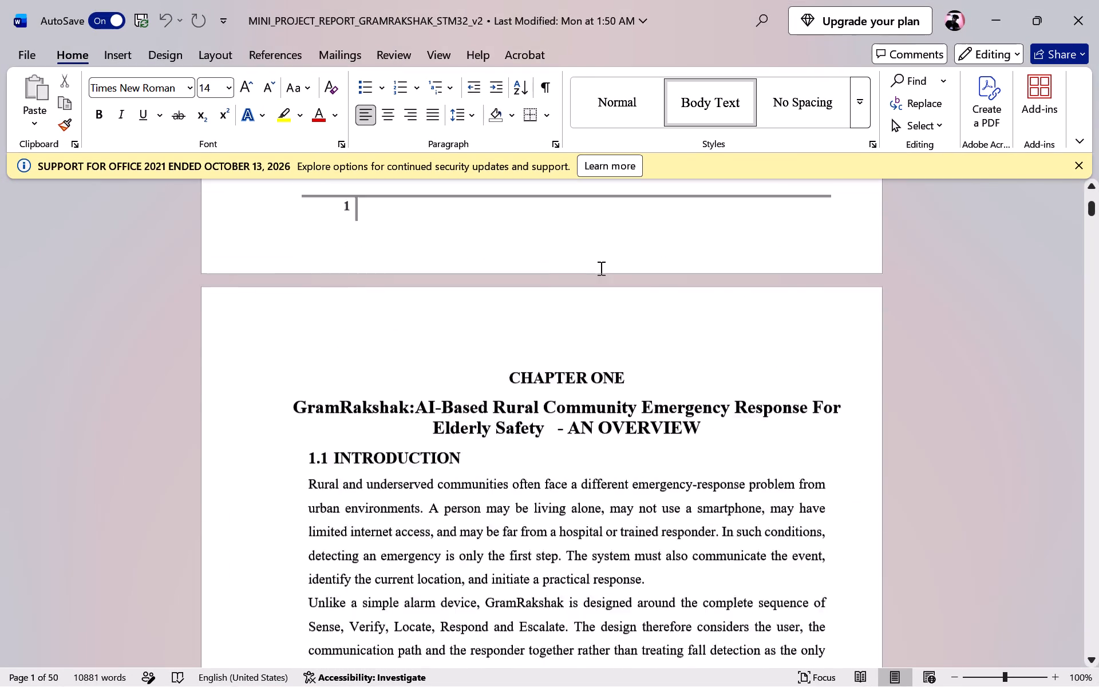
pyautogui.scroll(-12, 600, 268)
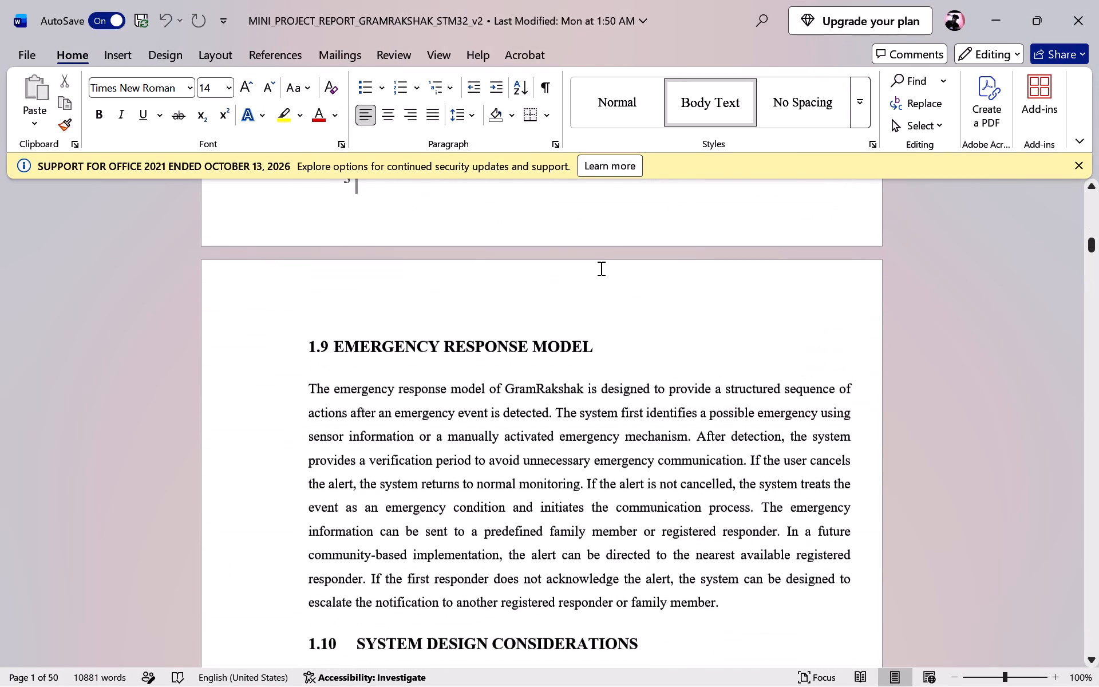
pyautogui.scroll(-9, 600, 268)
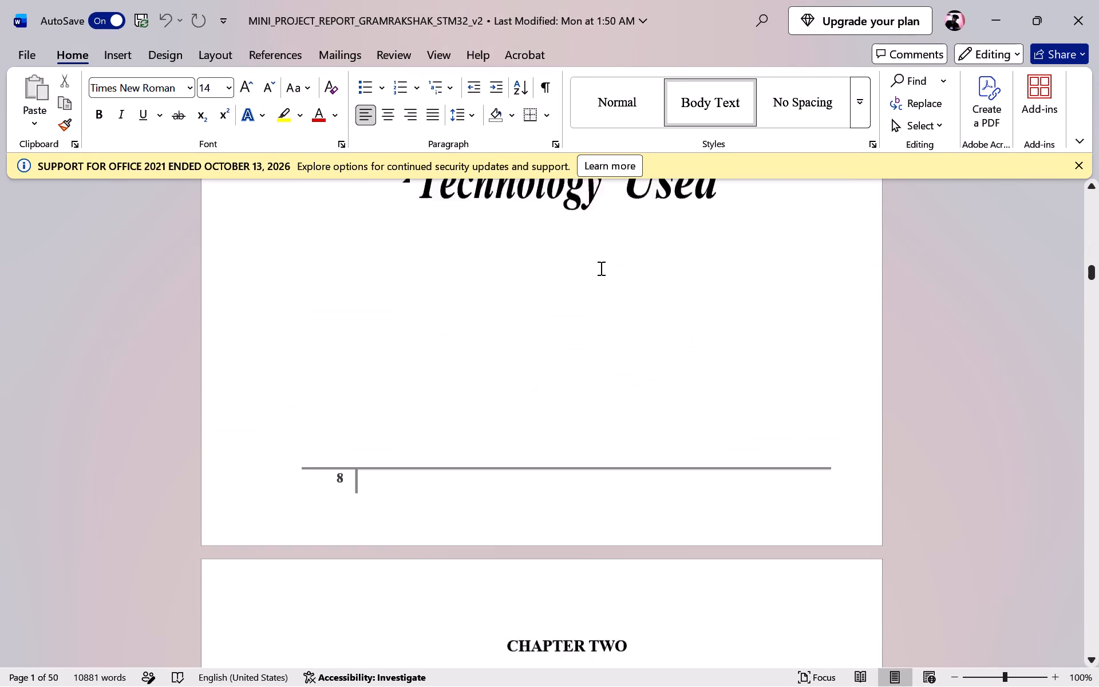
pyautogui.scroll(-5, 600, 268)
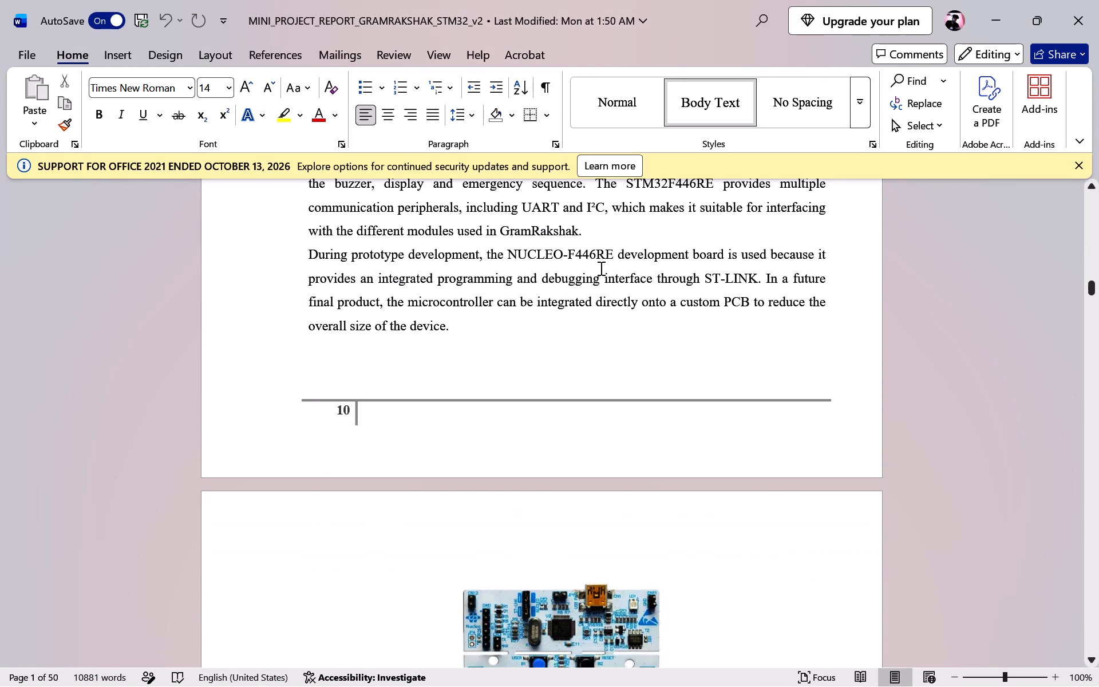
pyautogui.scroll(12, 600, 268)
pyautogui.scroll(-6, 600, 268)
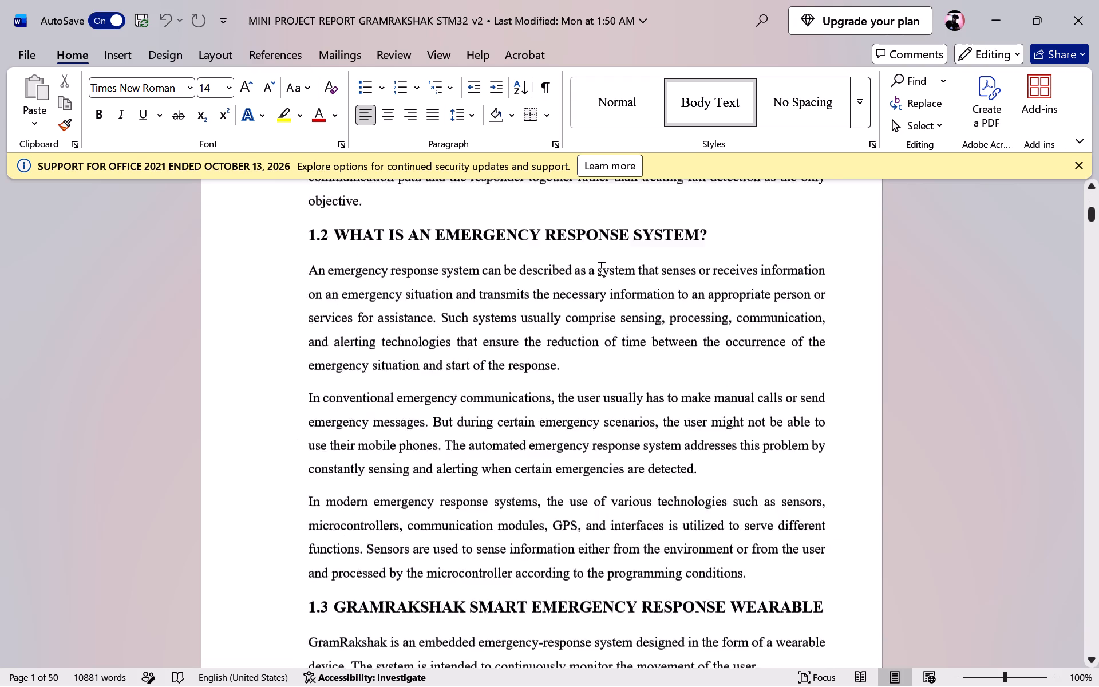
pyautogui.scroll(3, 600, 268)
pyautogui.scroll(-4, 600, 268)
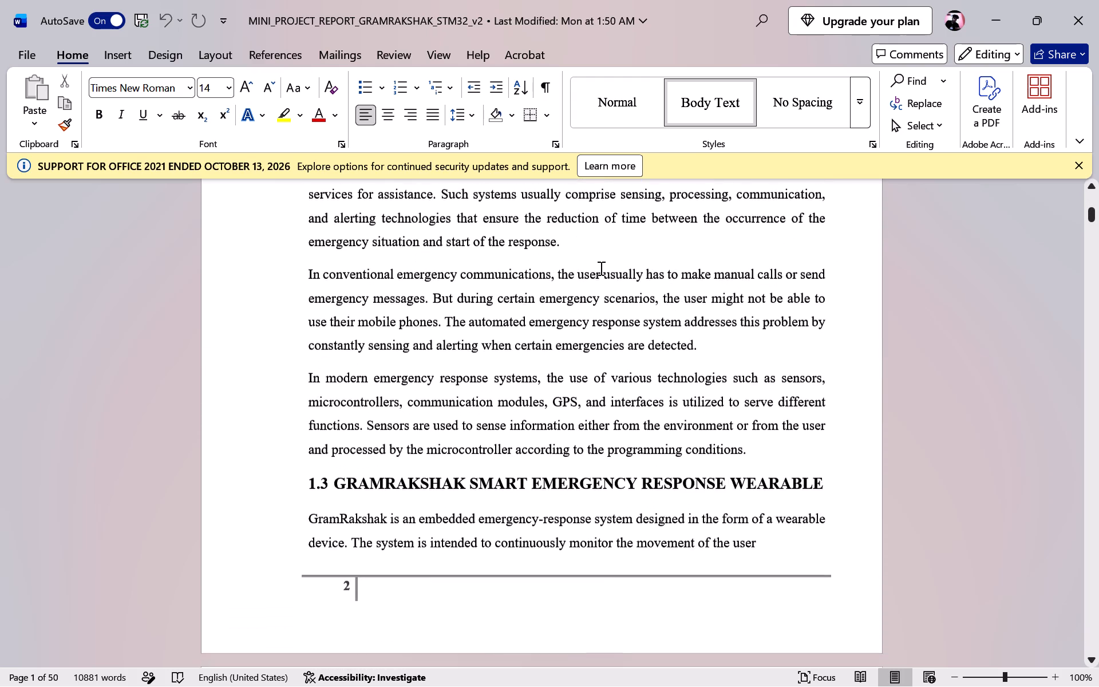
pyautogui.scroll(-10, 600, 268)
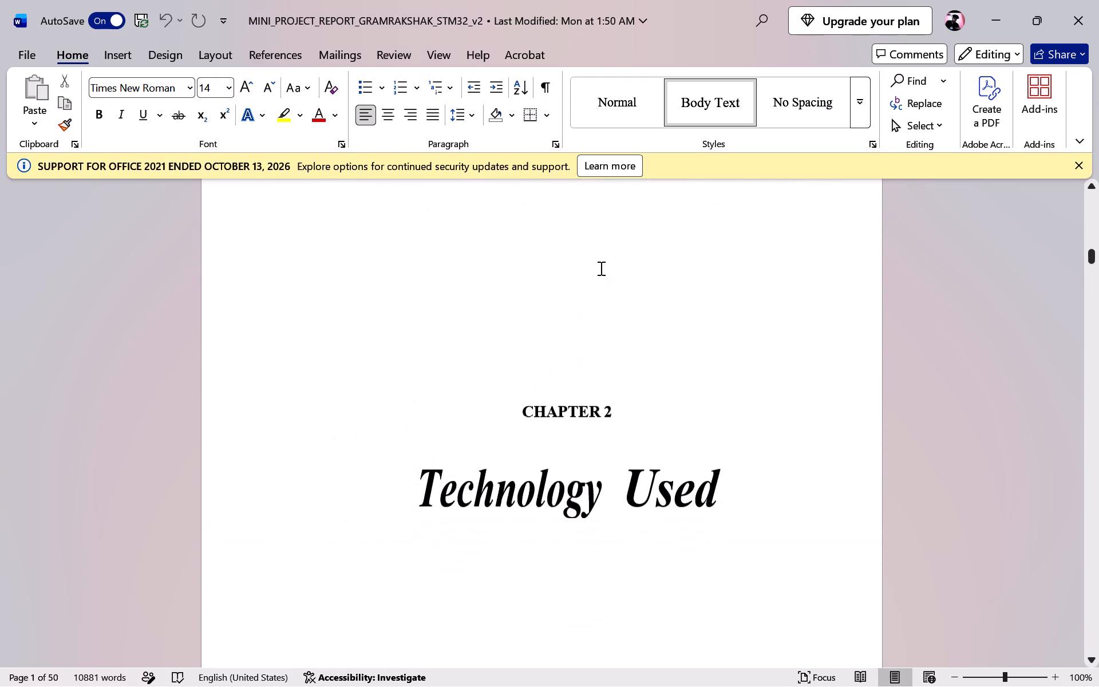
# Examine the layout of Chapter 2's STM32 sections, from the Technology Used title page to section 2.4.6 Communication.
pyautogui.scroll(-11, 600, 268)
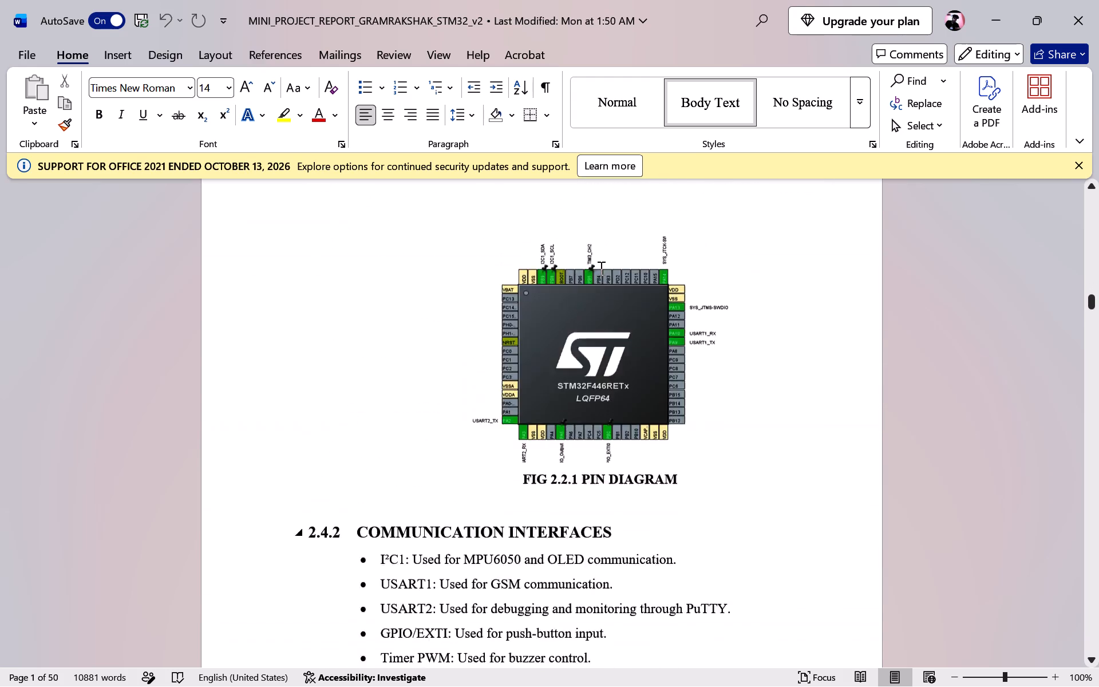
pyautogui.scroll(-2, 600, 268)
pyautogui.scroll(2, 600, 268)
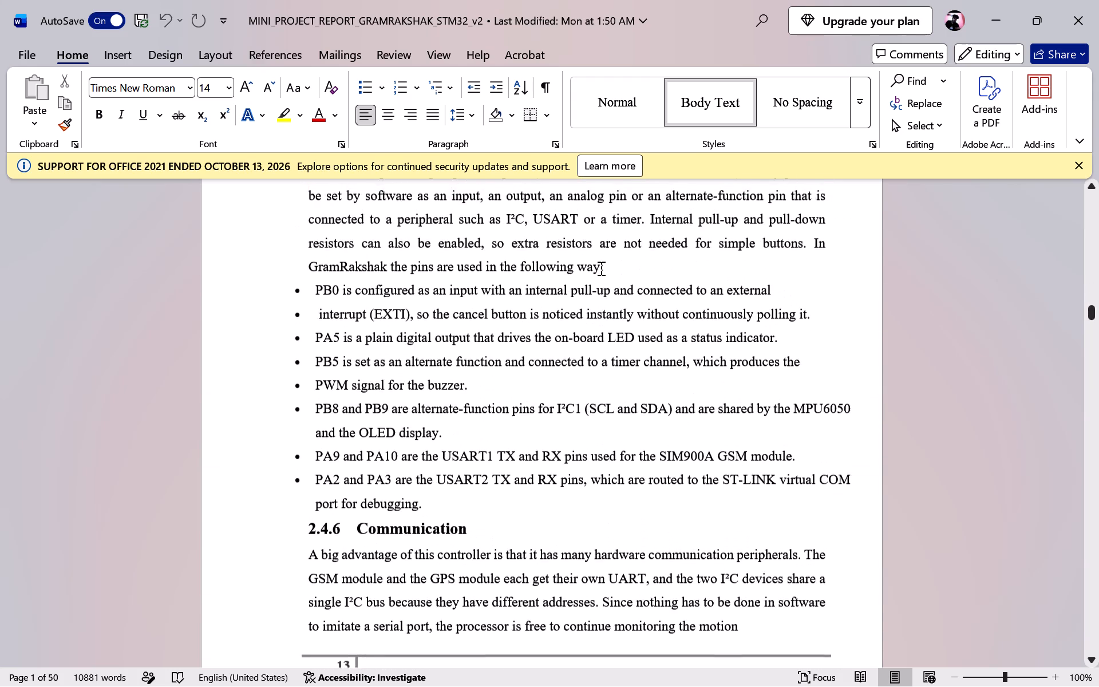
pyautogui.scroll(-3, 600, 268)
pyautogui.scroll(5, 600, 268)
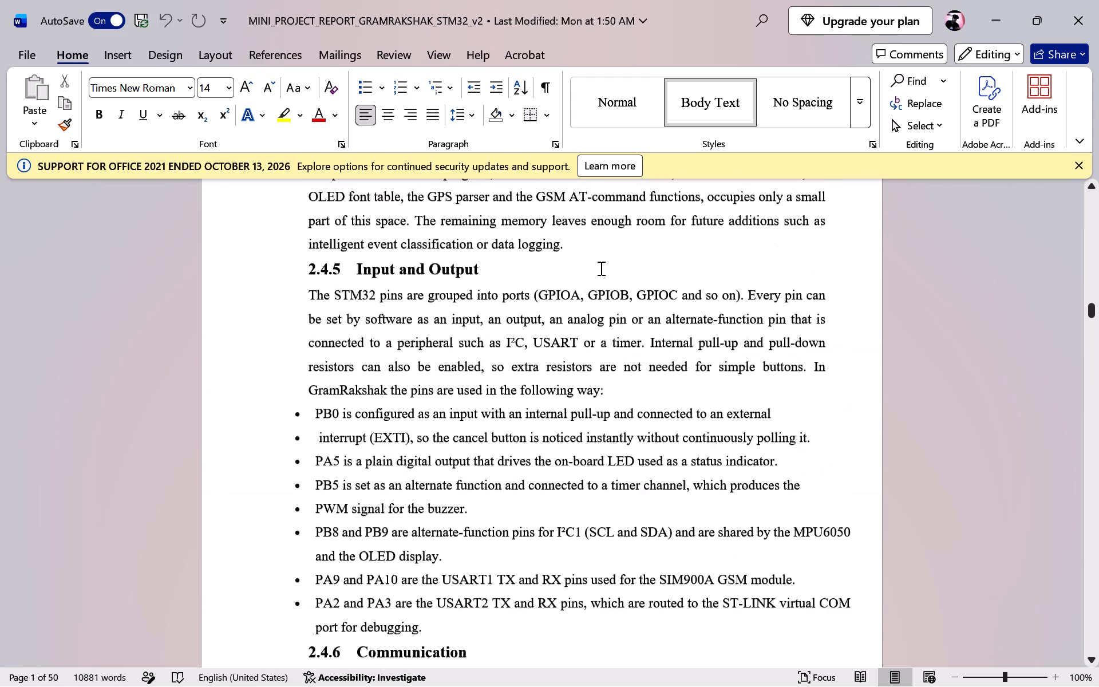
pyautogui.scroll(-3, 600, 268)
pyautogui.scroll(1, 600, 268)
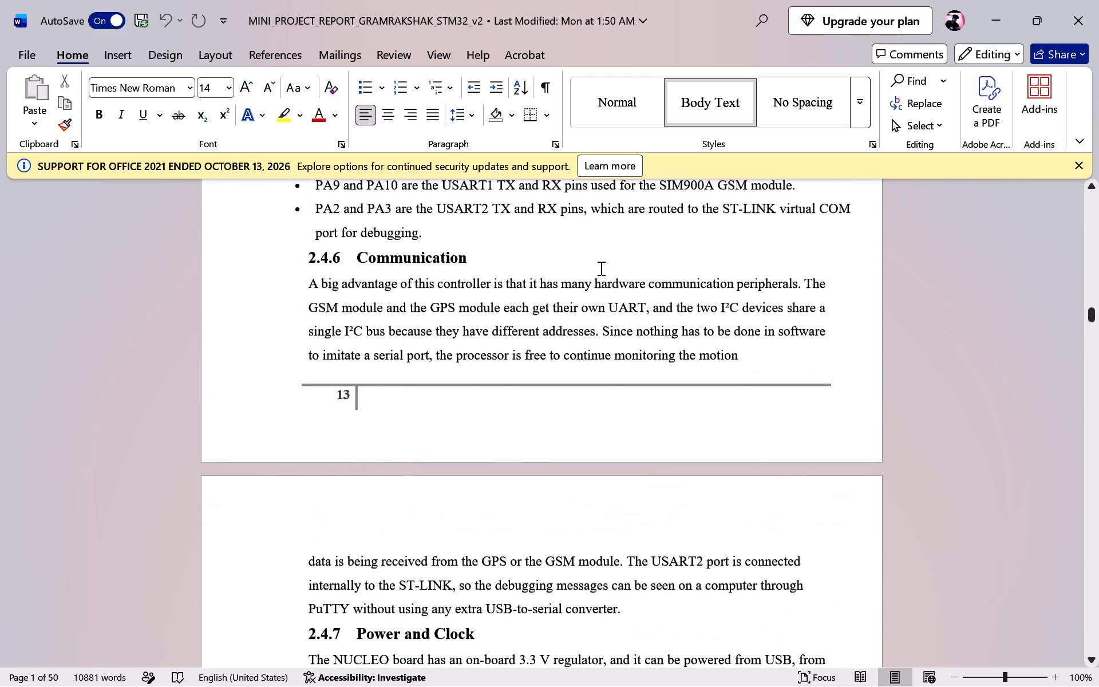
# Turn off justification for the PA9/PA10 and PA2/PA3 bullets in section 2.4.5, making them left-aligned.
pyautogui.scroll(1, 600, 268)
pyautogui.moveTo(313, 339); pyautogui.dragTo(434, 404)
pyautogui.click(427, 114)
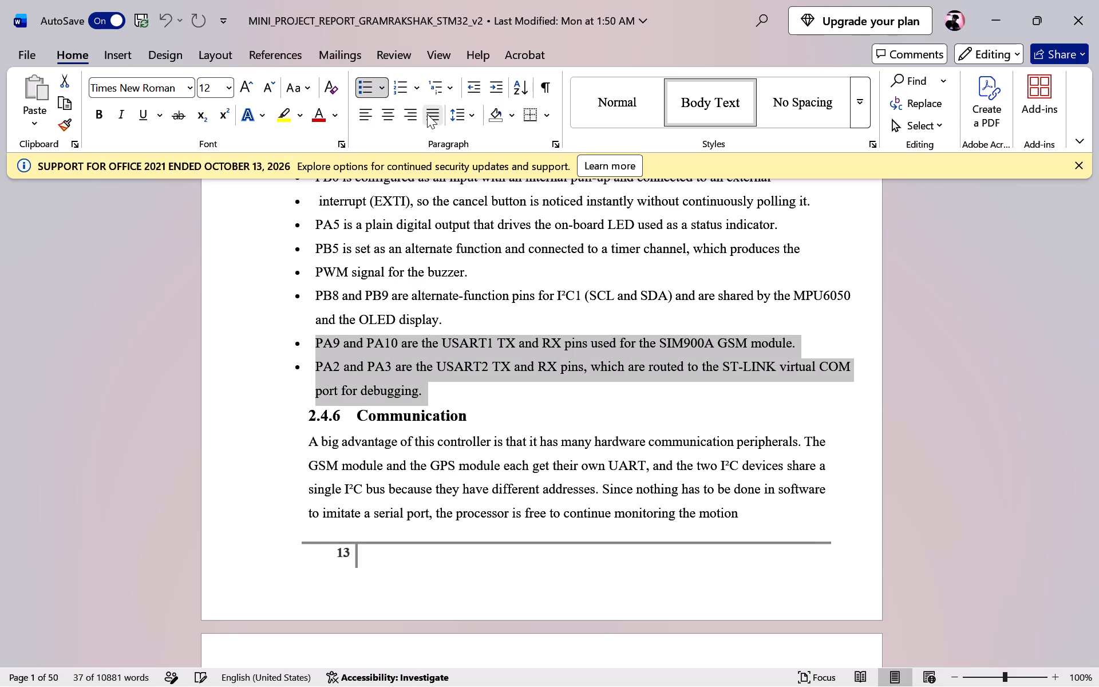
pyautogui.click(985, 277)
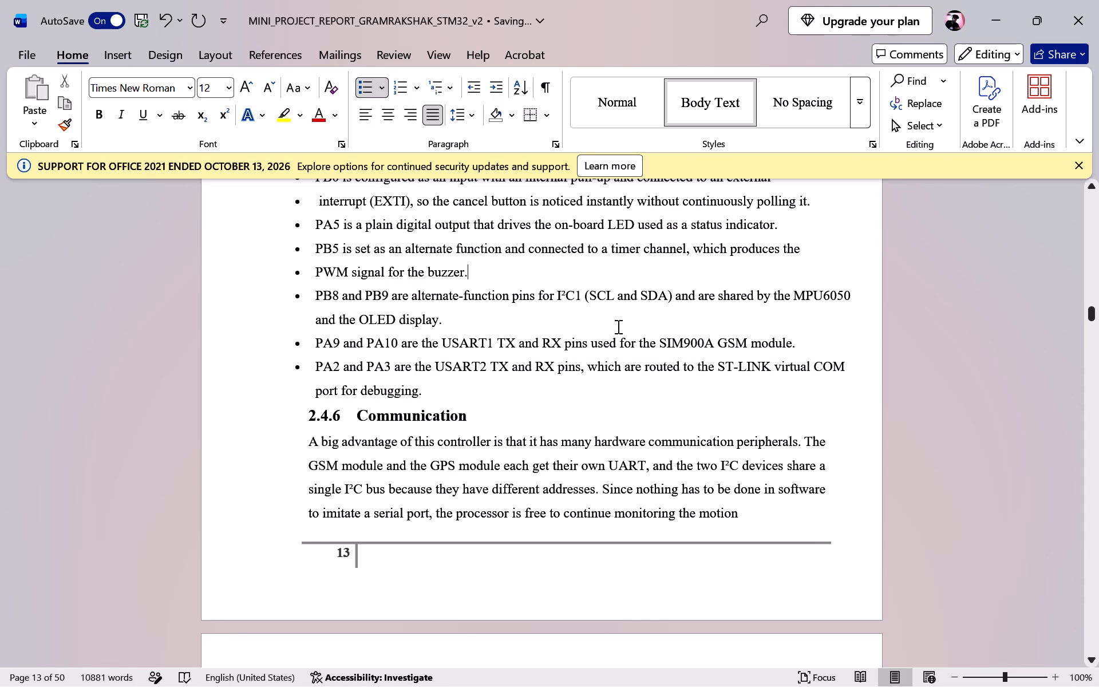
# Turn off justification for the PB8/PB9 bullet in section 2.4.5, making it left-aligned.
pyautogui.moveTo(307, 291); pyautogui.dragTo(405, 310)
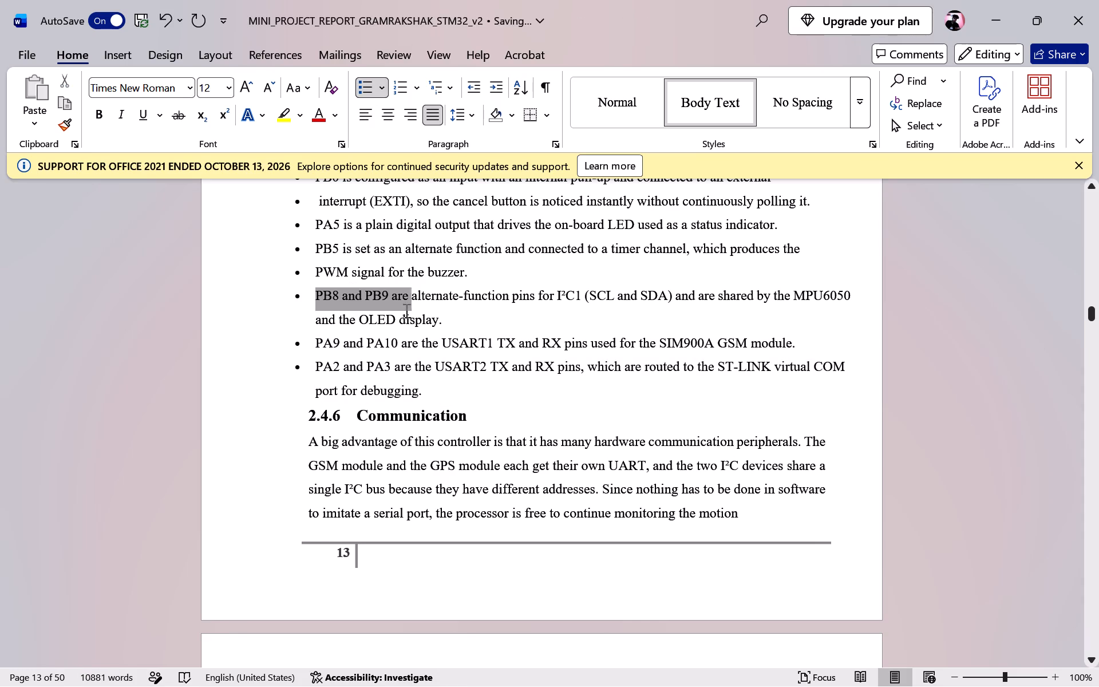
pyautogui.moveTo(405, 310); pyautogui.dragTo(429, 329)
pyautogui.click(433, 106)
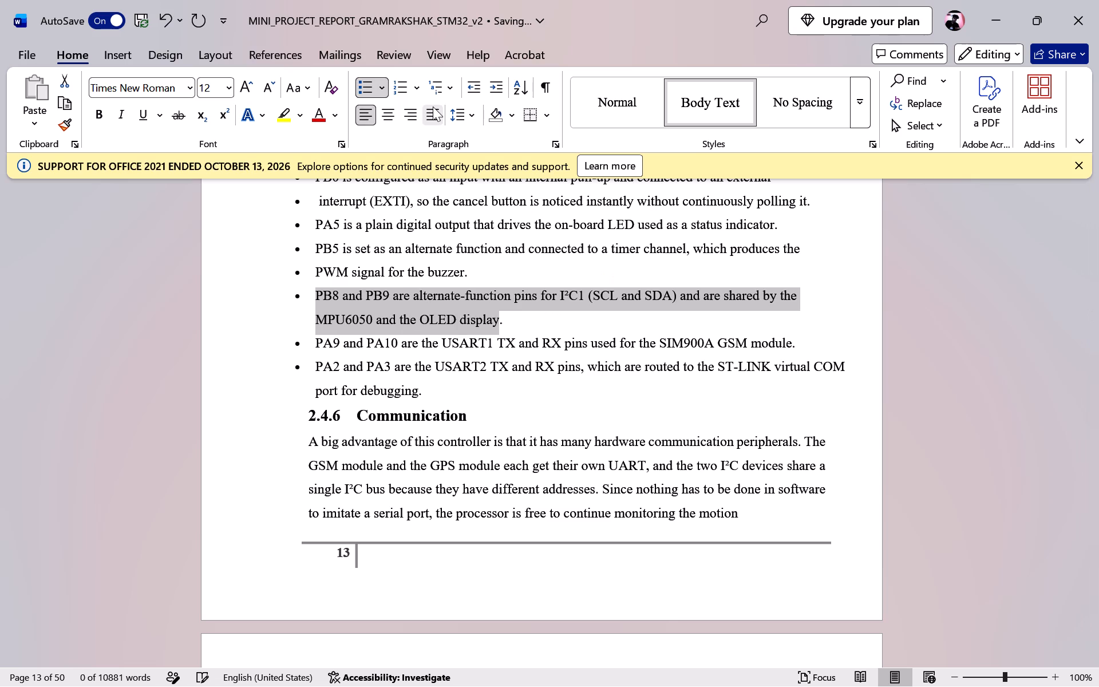
pyautogui.click(914, 308)
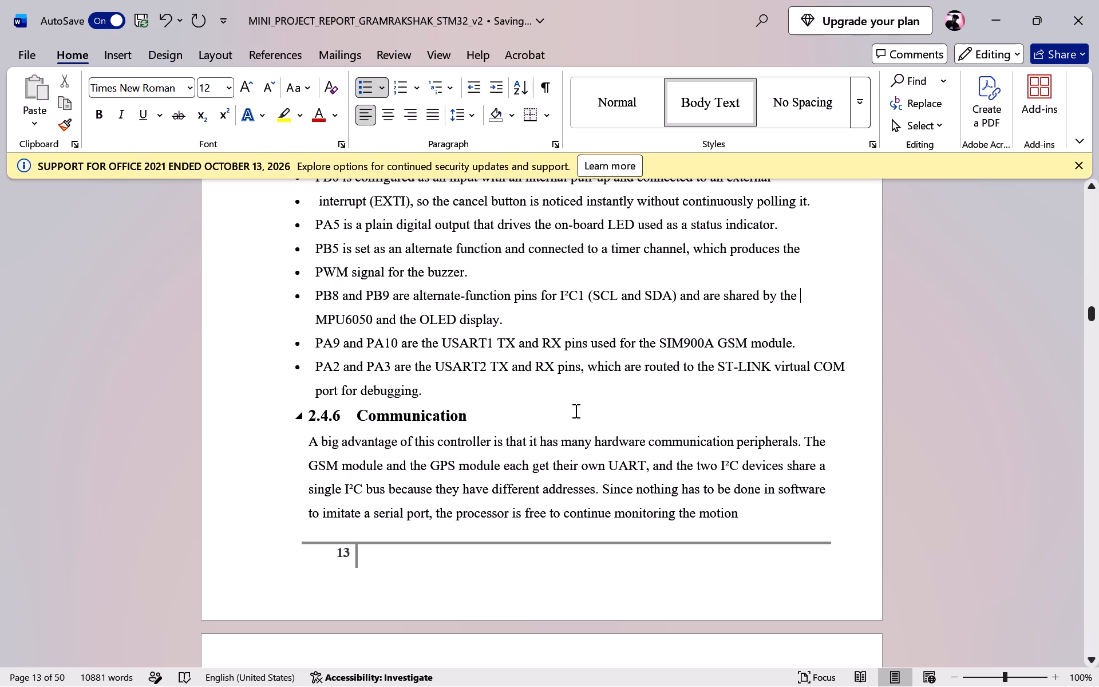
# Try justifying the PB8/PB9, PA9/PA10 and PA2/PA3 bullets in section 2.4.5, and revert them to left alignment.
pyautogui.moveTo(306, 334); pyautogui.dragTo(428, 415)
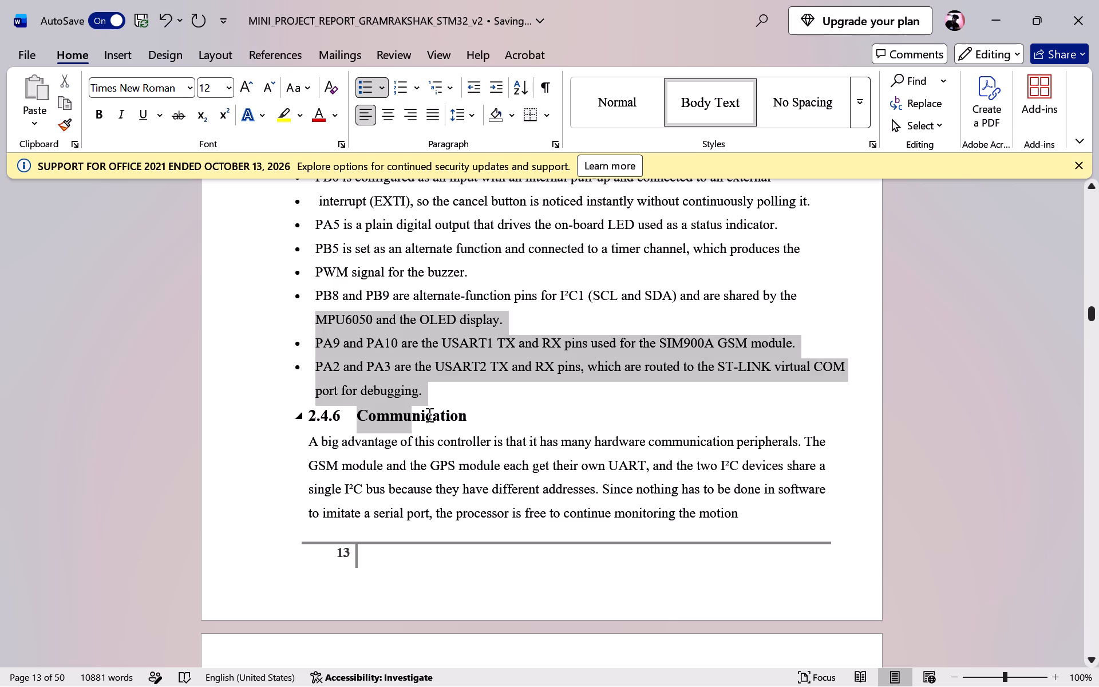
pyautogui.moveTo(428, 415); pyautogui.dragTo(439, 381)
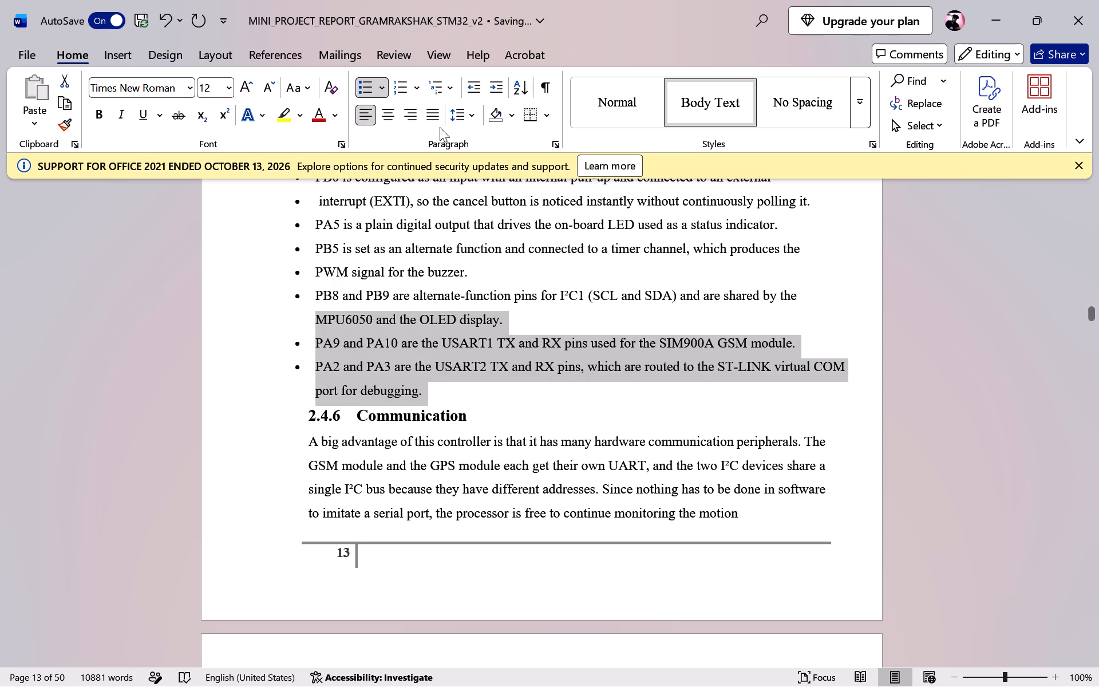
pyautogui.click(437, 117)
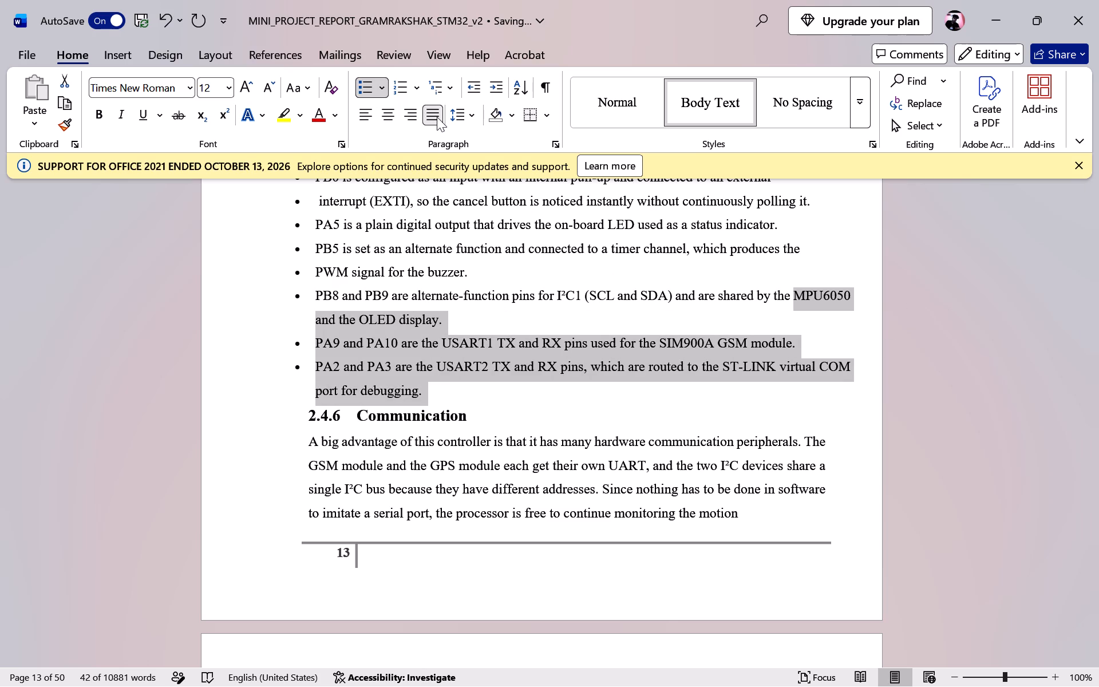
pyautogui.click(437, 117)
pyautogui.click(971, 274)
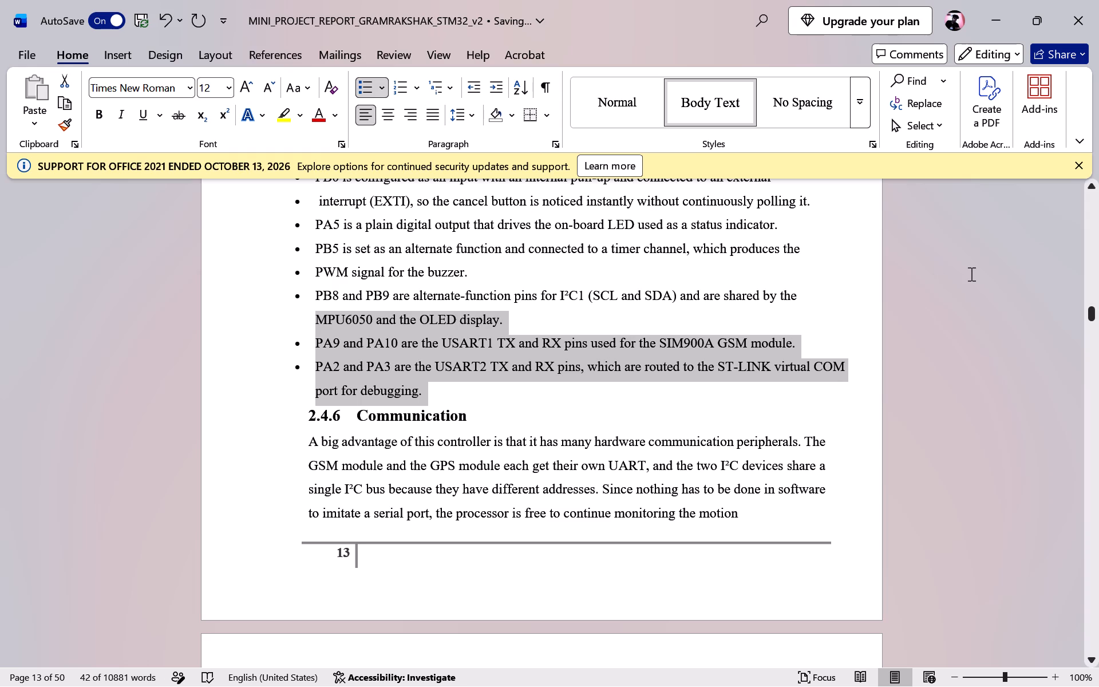
# Review the formatting of the MPU6050 motion sensor, Fall Detection Logic and NEO-6M GPS module sections.
pyautogui.scroll(-3, 637, 364)
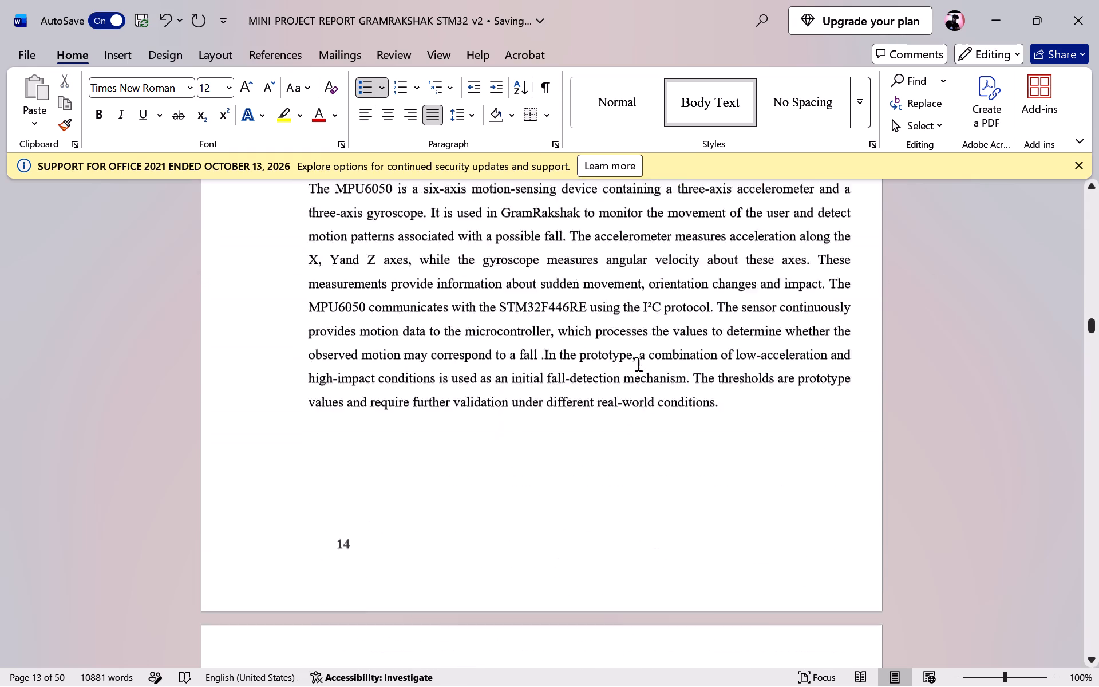
pyautogui.scroll(-1, 637, 364)
pyautogui.scroll(2, 637, 364)
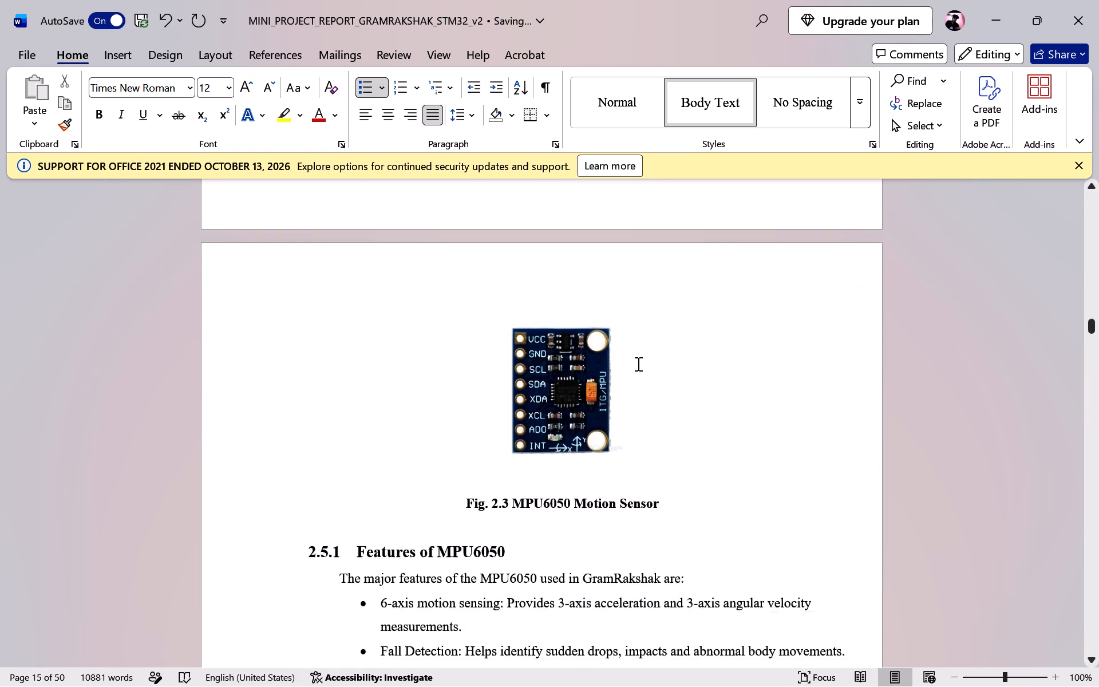
pyautogui.scroll(-7, 637, 364)
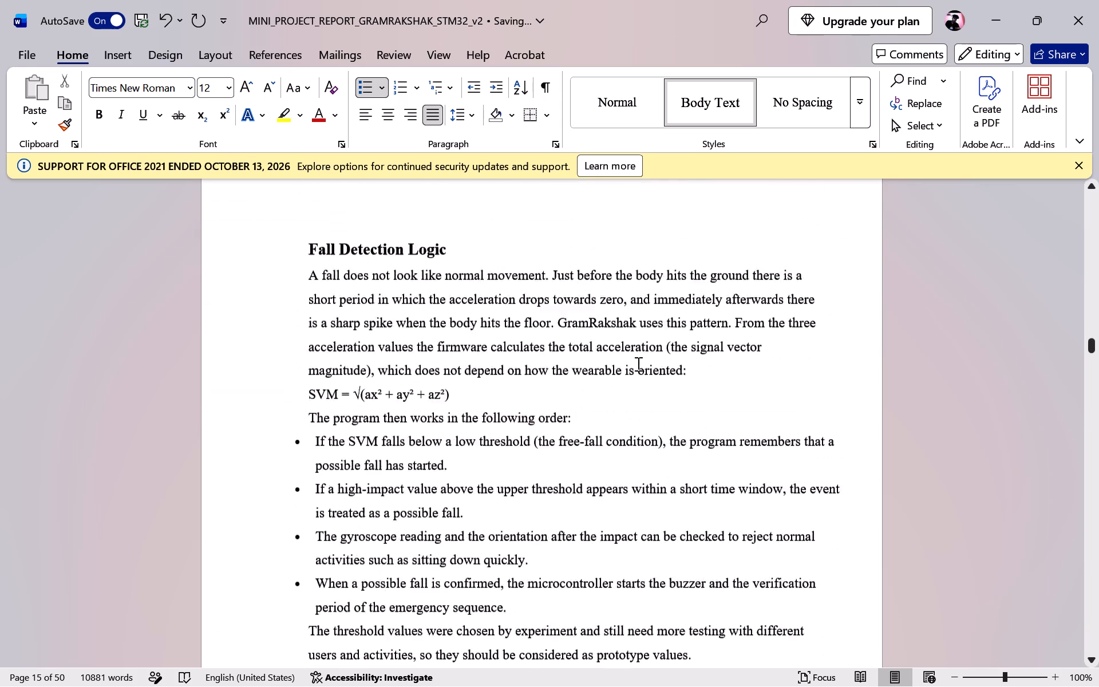
pyautogui.scroll(-4, 637, 364)
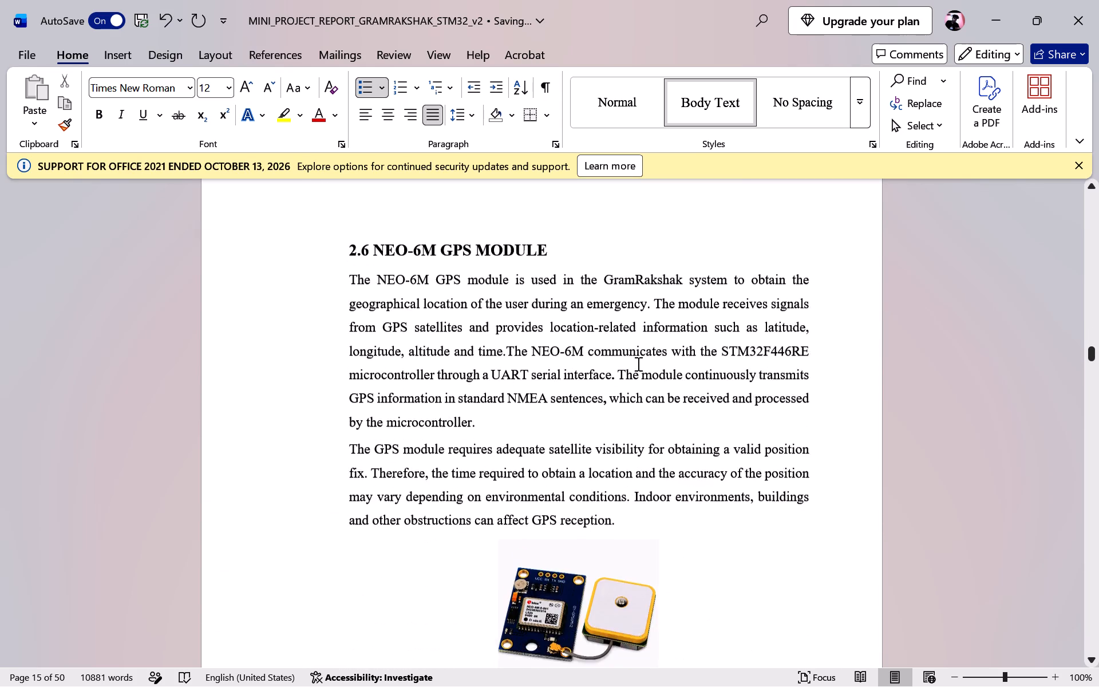
pyautogui.scroll(3, 637, 364)
pyautogui.scroll(-1, 542, 350)
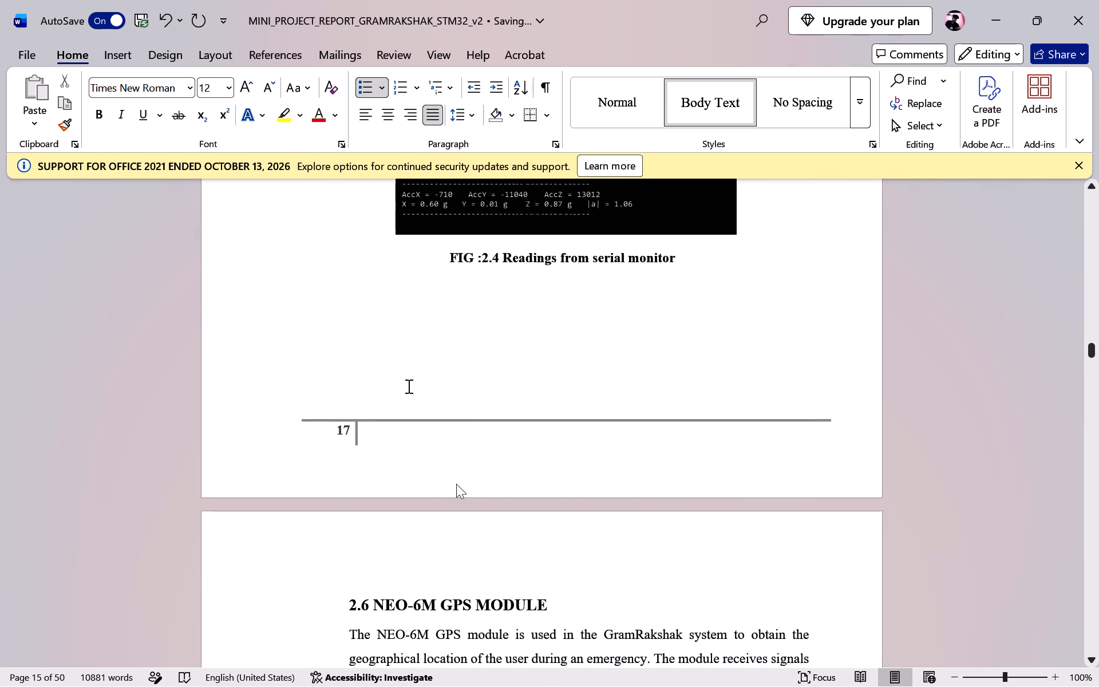
# Review the formatting of the NEO-6M GPS, SIM900A GSM and OLED display sections, 2.6 to 2.8.
pyautogui.scroll(-9, 464, 496)
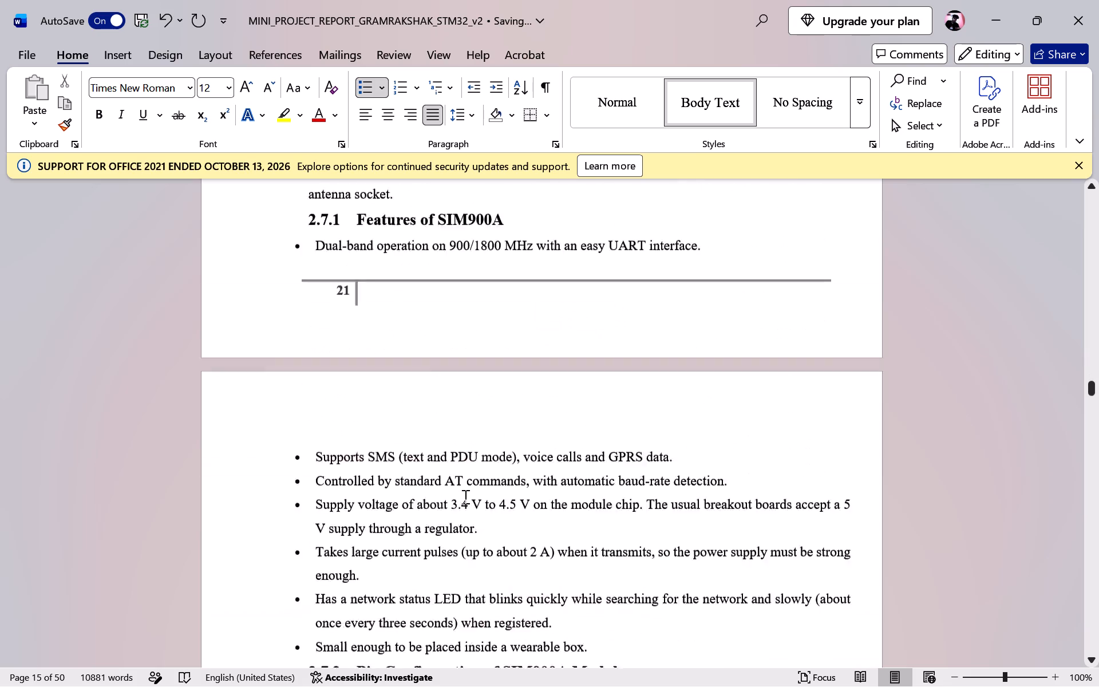
pyautogui.scroll(-3, 464, 496)
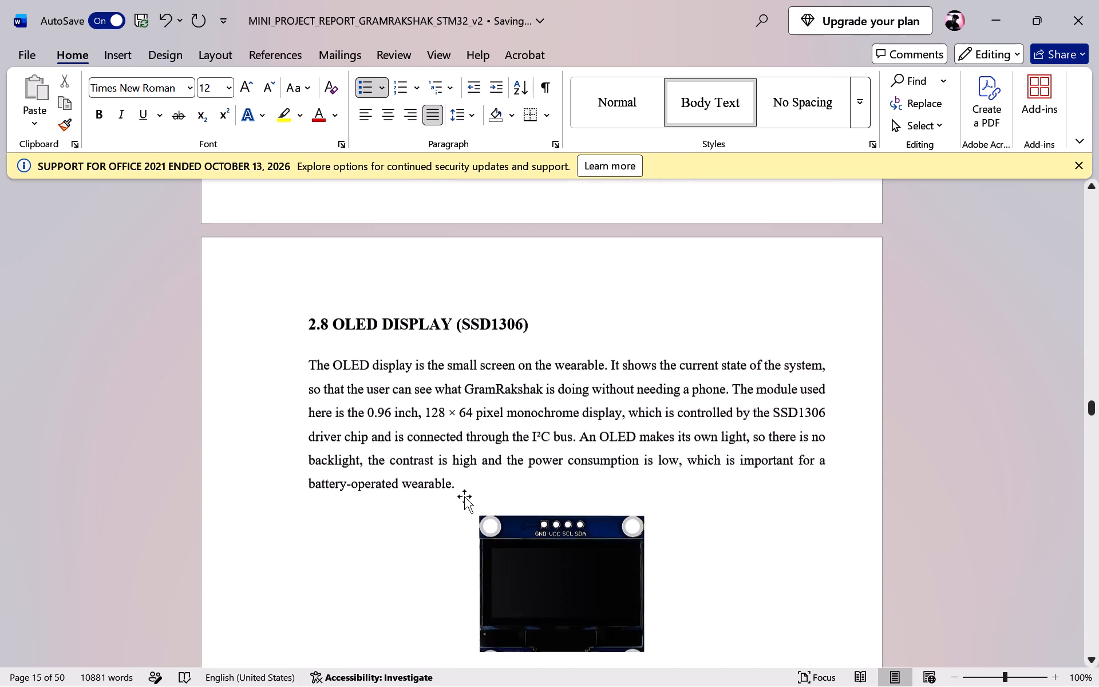
pyautogui.scroll(-3, 464, 496)
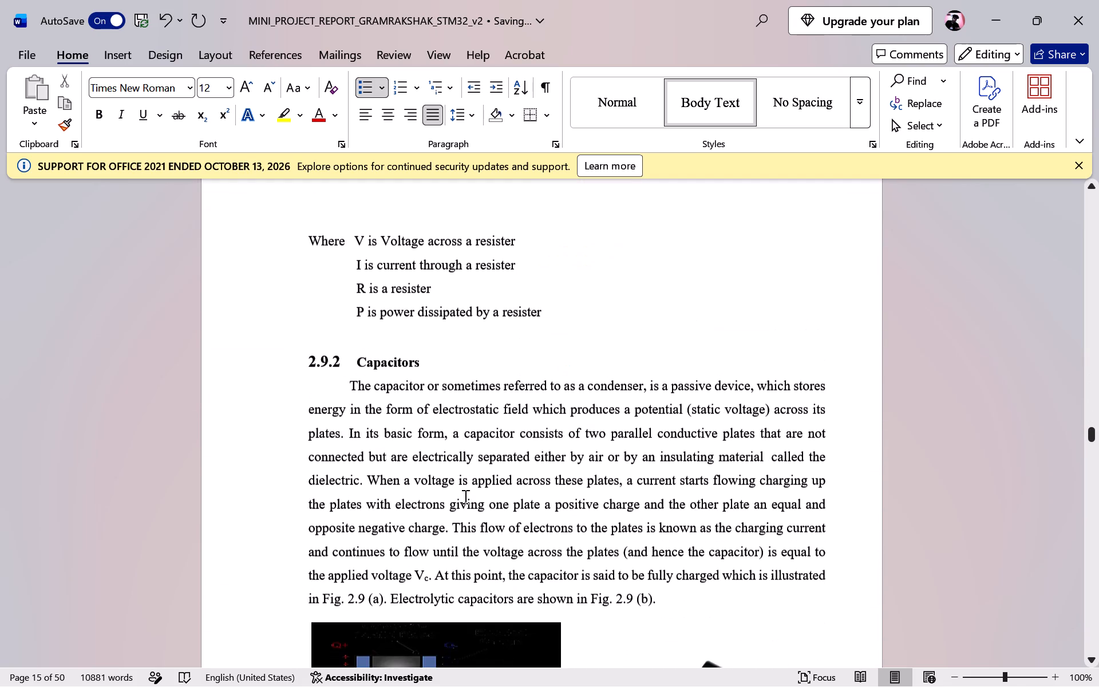
# Recheck the pages from the Fig. 2.7 OLED wiring diagram through the resistor and 2.9.2 Capacitors sections.
pyautogui.scroll(5, 464, 496)
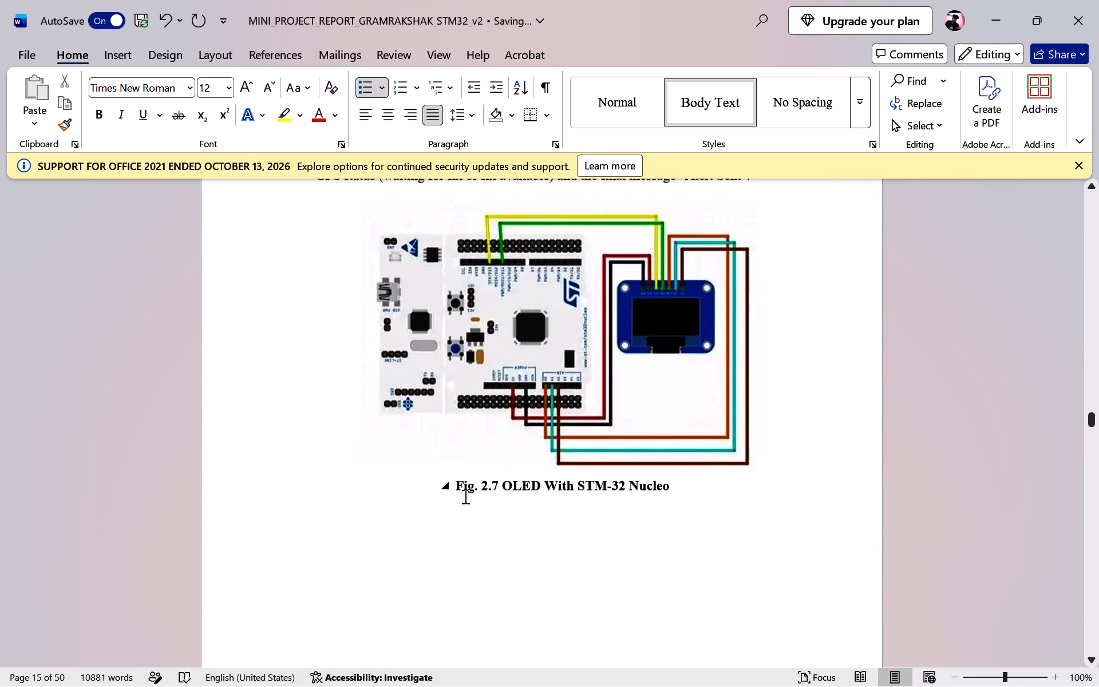
pyautogui.scroll(-5, 464, 496)
pyautogui.scroll(1, 464, 496)
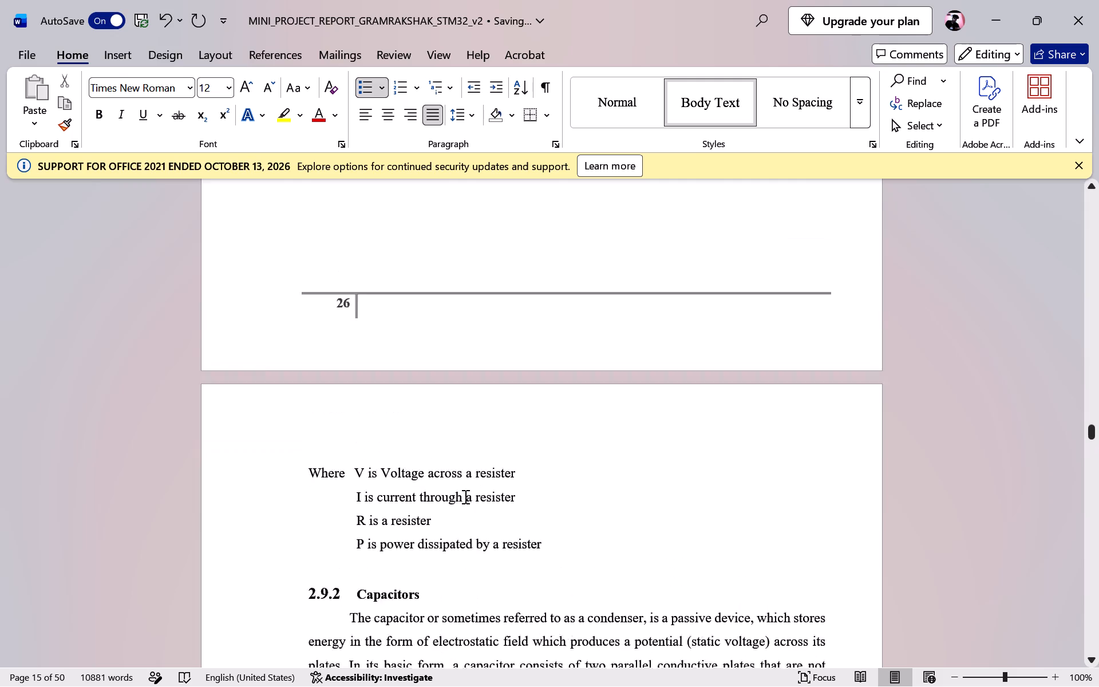
pyautogui.scroll(2, 464, 496)
pyautogui.scroll(-3, 464, 496)
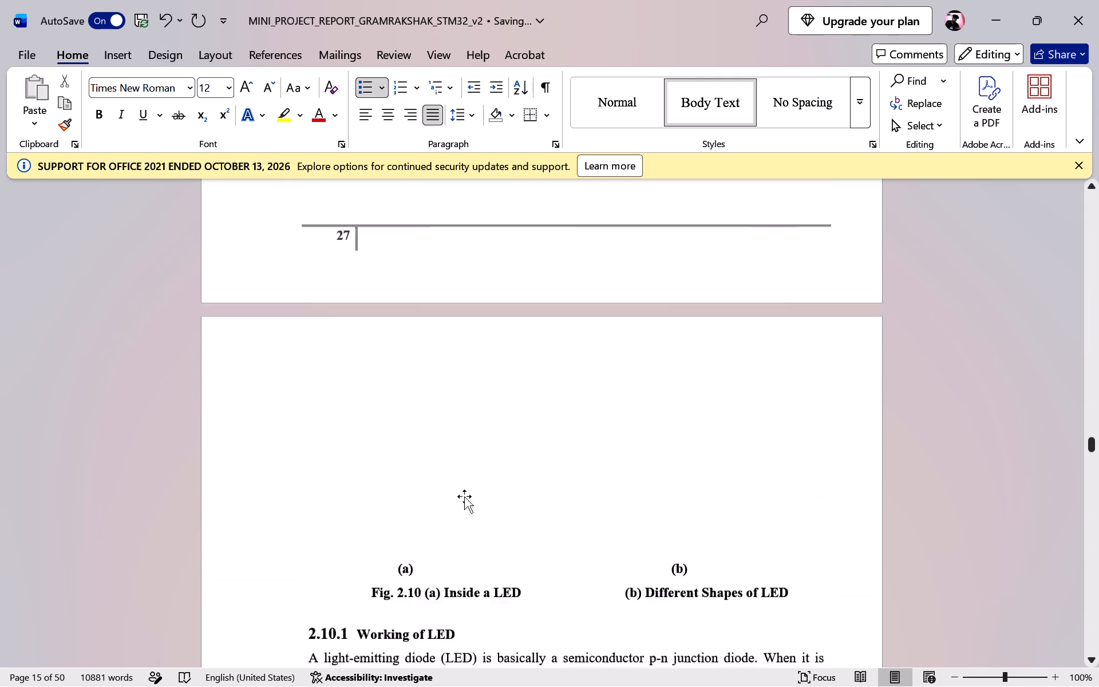
# Review the component sections from 2.10.1 Working of LED to 2.15 Transistors.
pyautogui.scroll(-7, 464, 496)
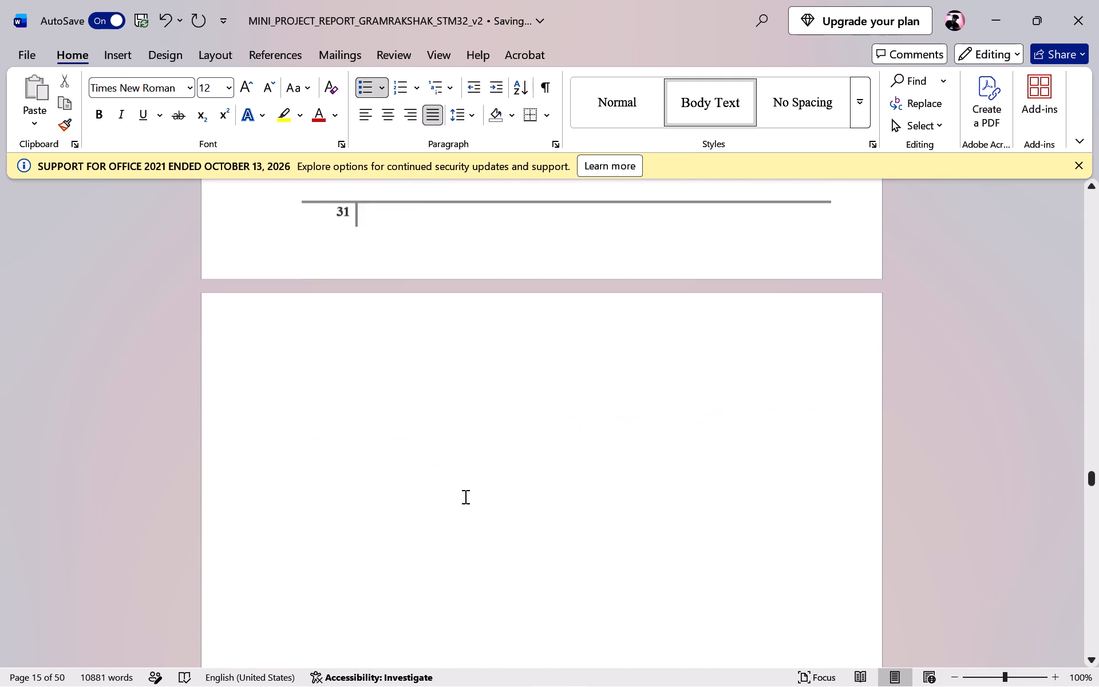
pyautogui.scroll(-1, 464, 496)
pyautogui.scroll(3, 464, 496)
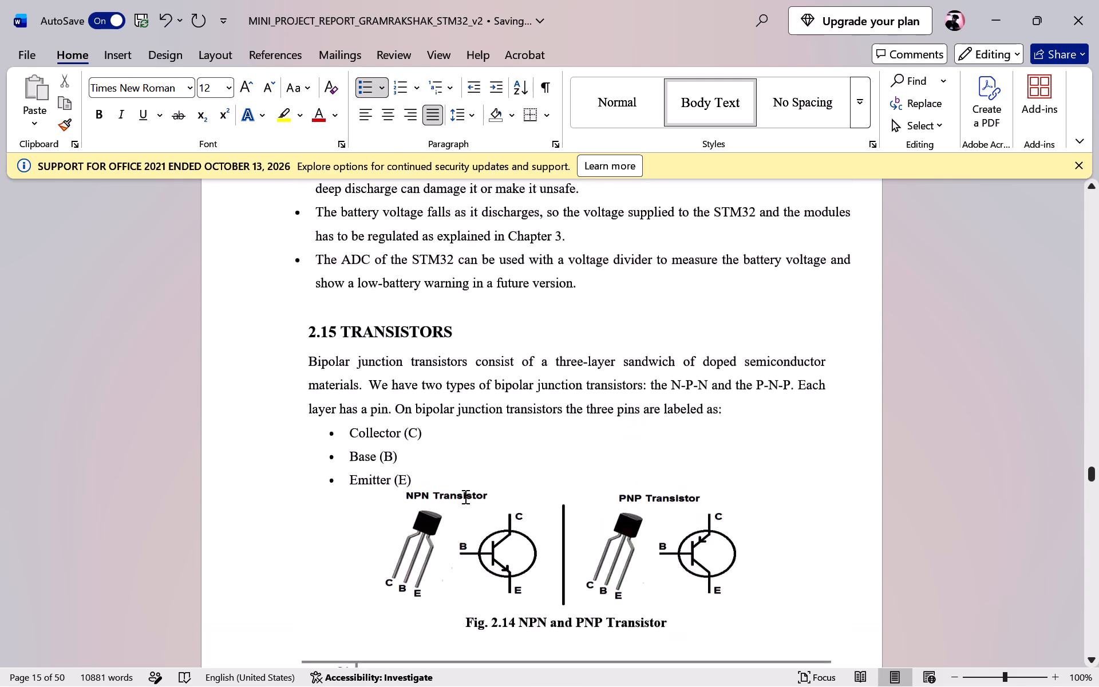
# Examine the Fig. 3.1 (a) circuit diagram closely, along with the hardware connections list in section 3.3.
pyautogui.scroll(-4, 464, 496)
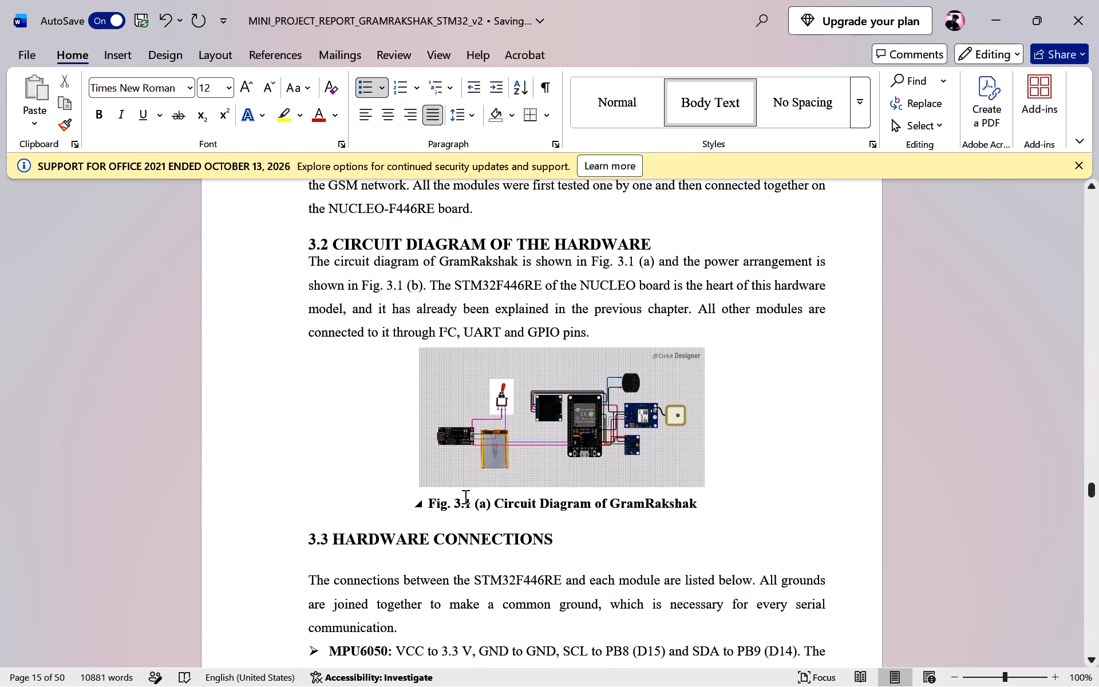
pyautogui.scroll(-1, 464, 496)
pyautogui.scroll(1, 464, 496)
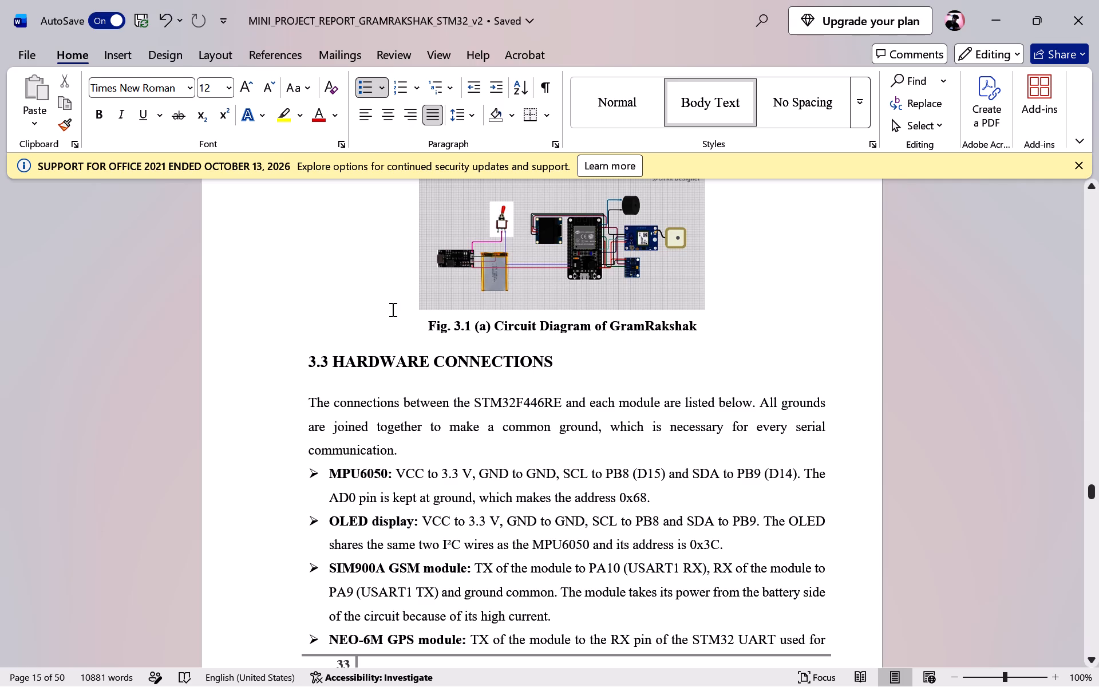
pyautogui.scroll(1, 392, 309)
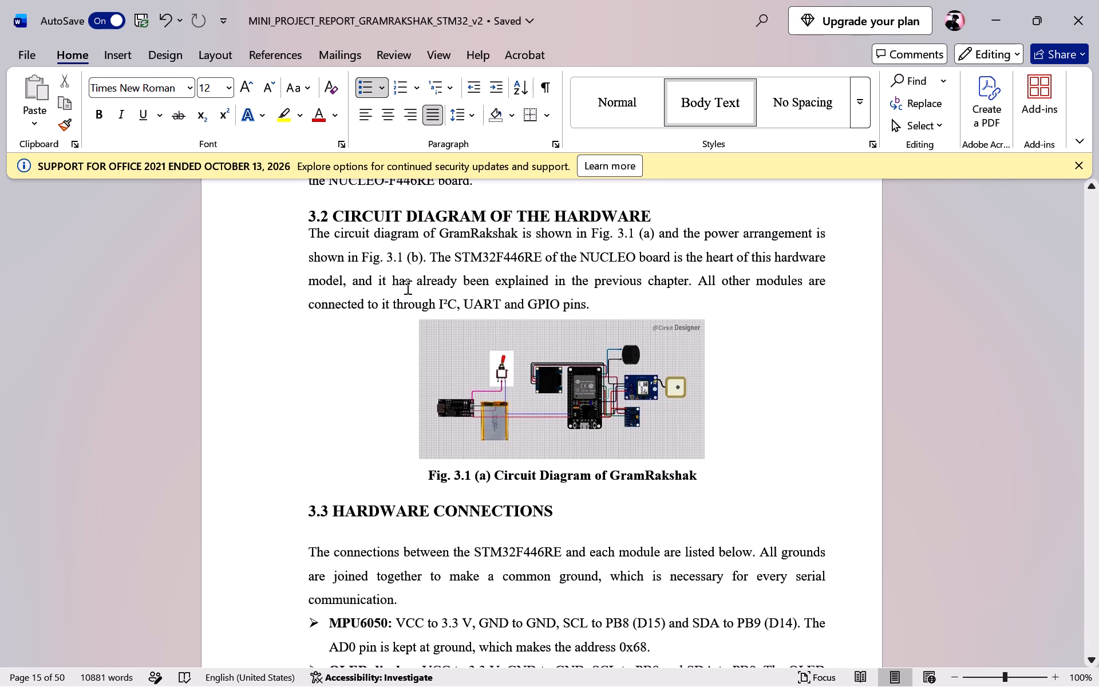
pyautogui.keyDown('ctrl'); pyautogui.scroll(10, 353, 357); pyautogui.keyUp('ctrl')
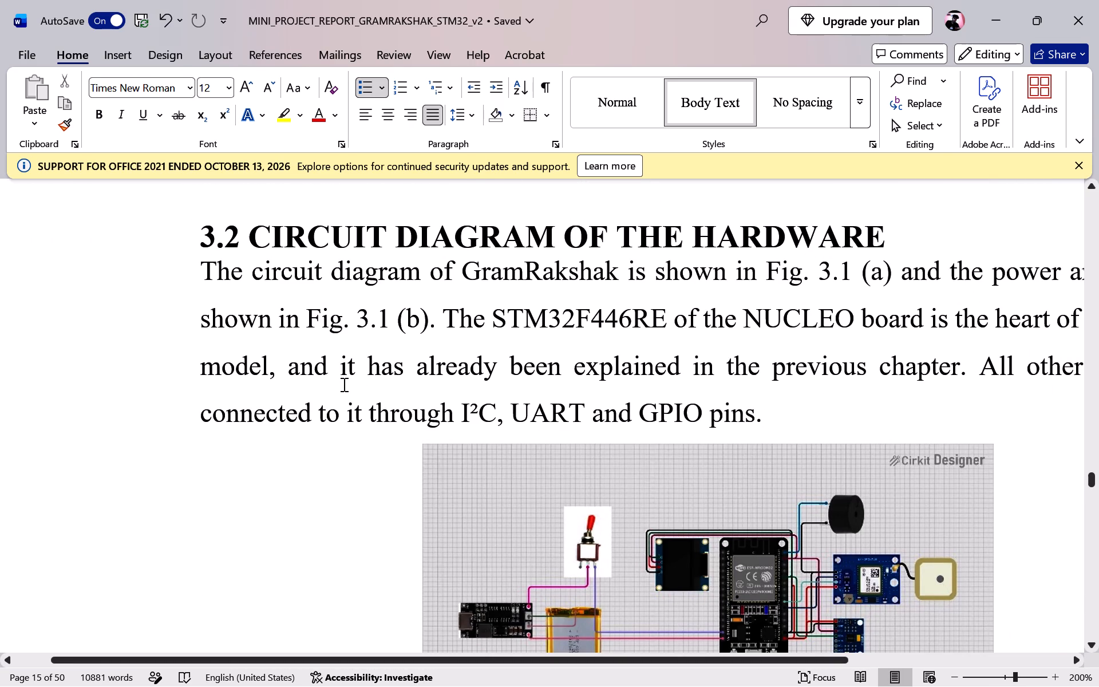
pyautogui.keyDown('ctrl'); pyautogui.scroll(-5, 343, 384); pyautogui.keyUp('ctrl')
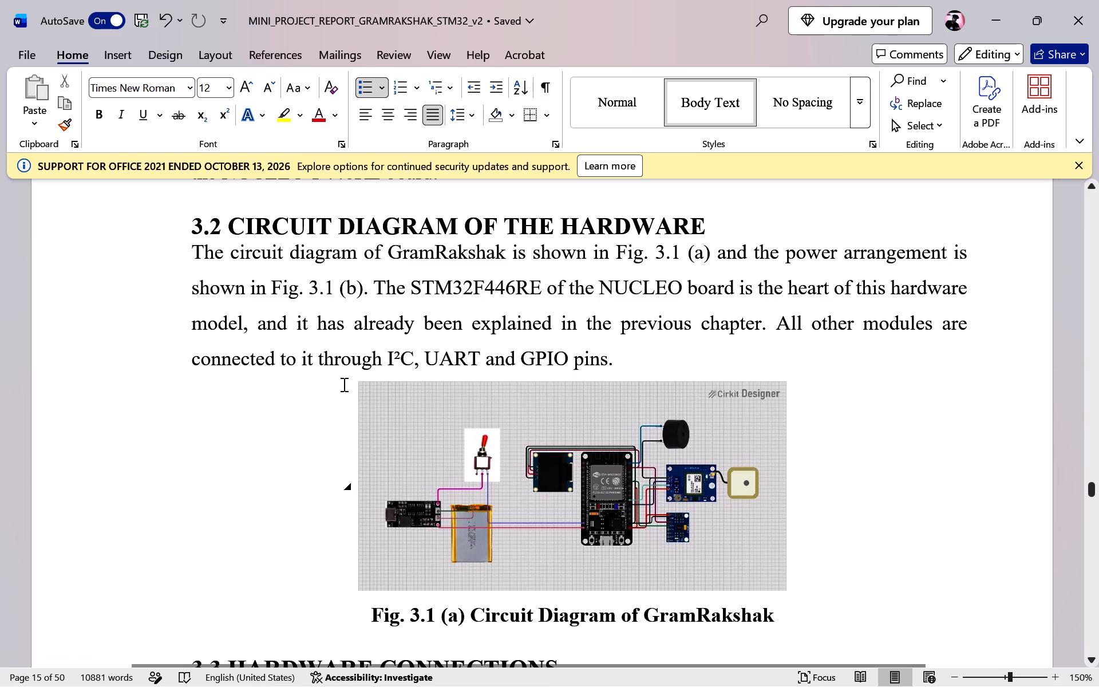
pyautogui.keyDown('ctrl'); pyautogui.scroll(-2, 343, 384); pyautogui.keyUp('ctrl')
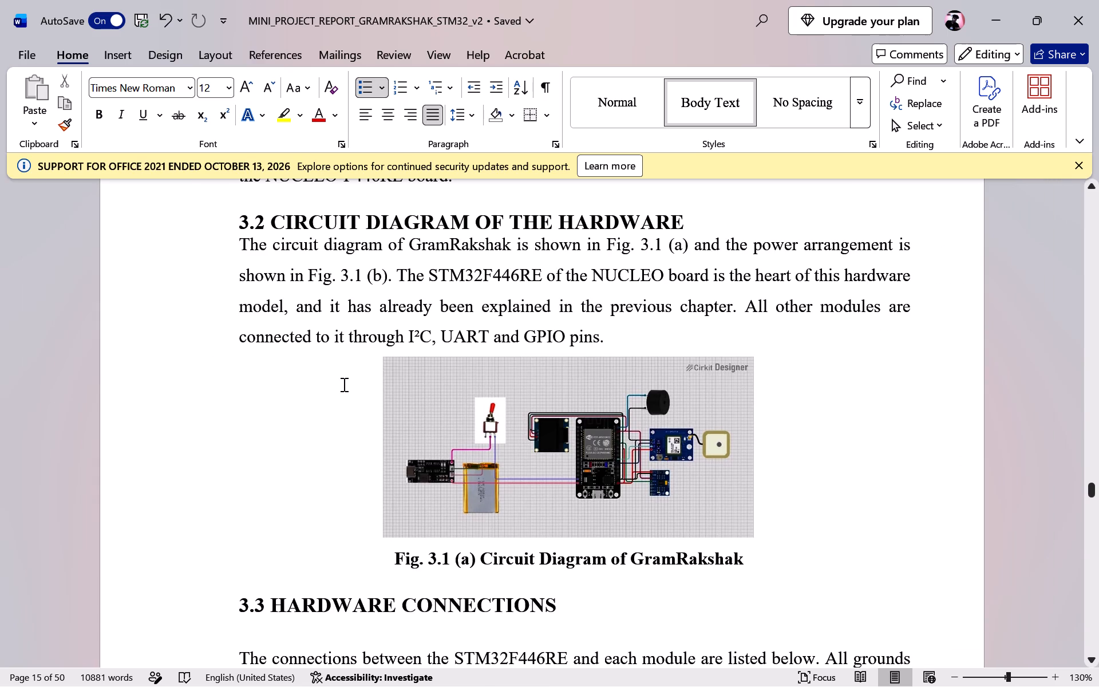
pyautogui.scroll(-4, 343, 384)
pyautogui.scroll(2, 343, 384)
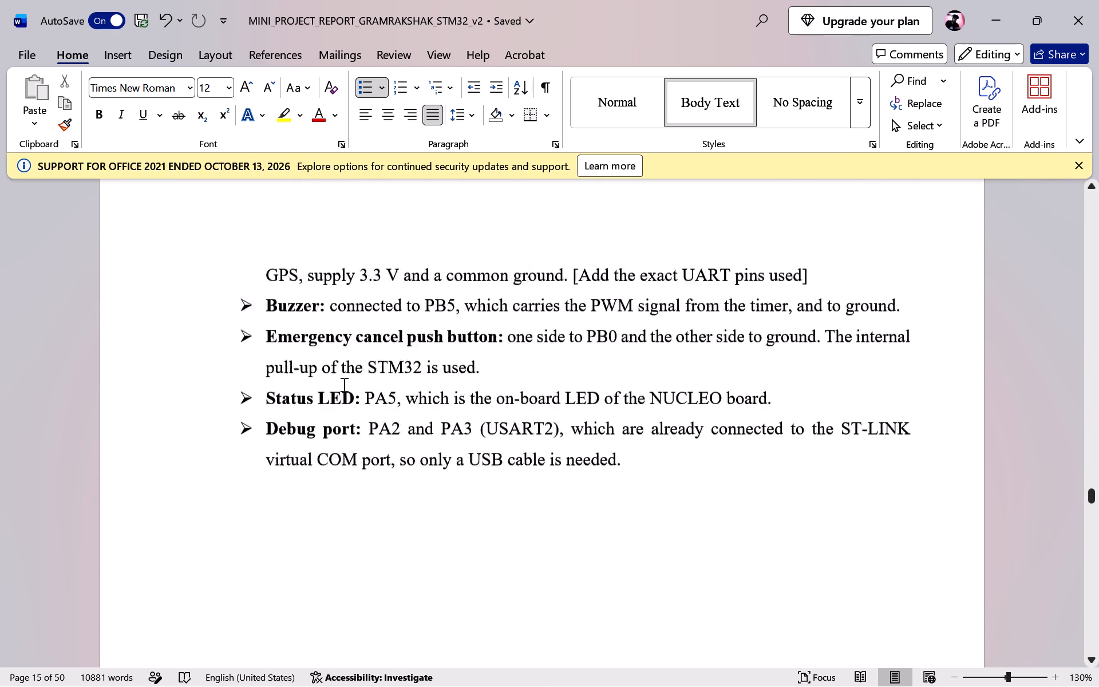
# Review the rest of the hardware chapter, including section 3.6 Hardware Assembly and Precautions, up to Chapter Four.
pyautogui.scroll(-5, 343, 384)
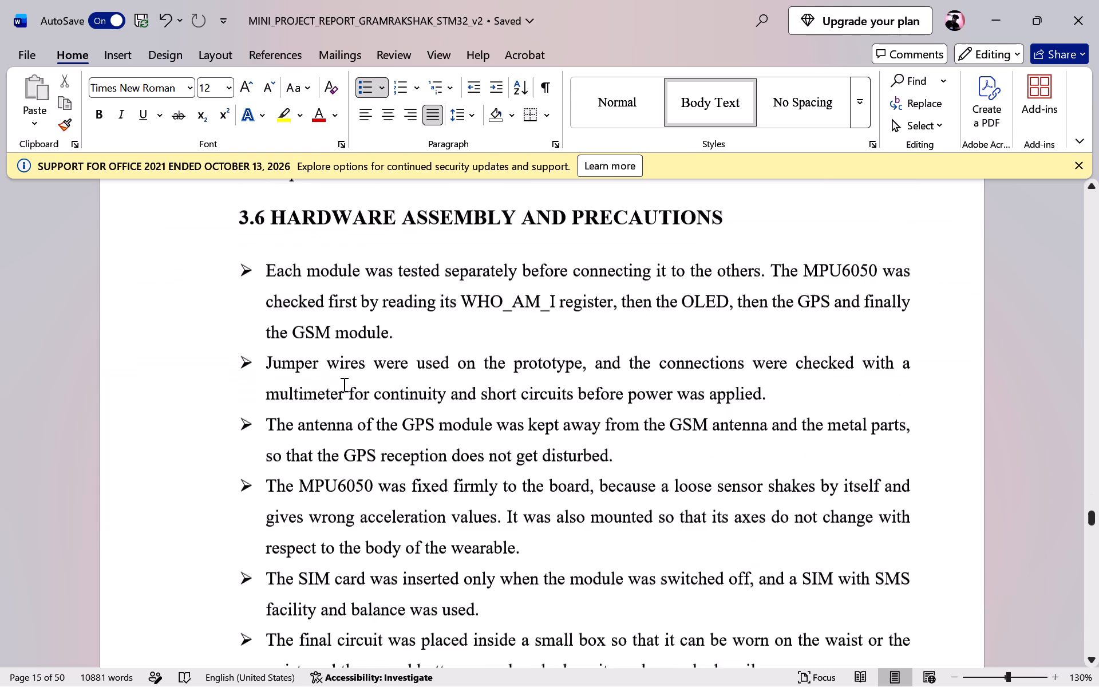
pyautogui.scroll(-4, 343, 384)
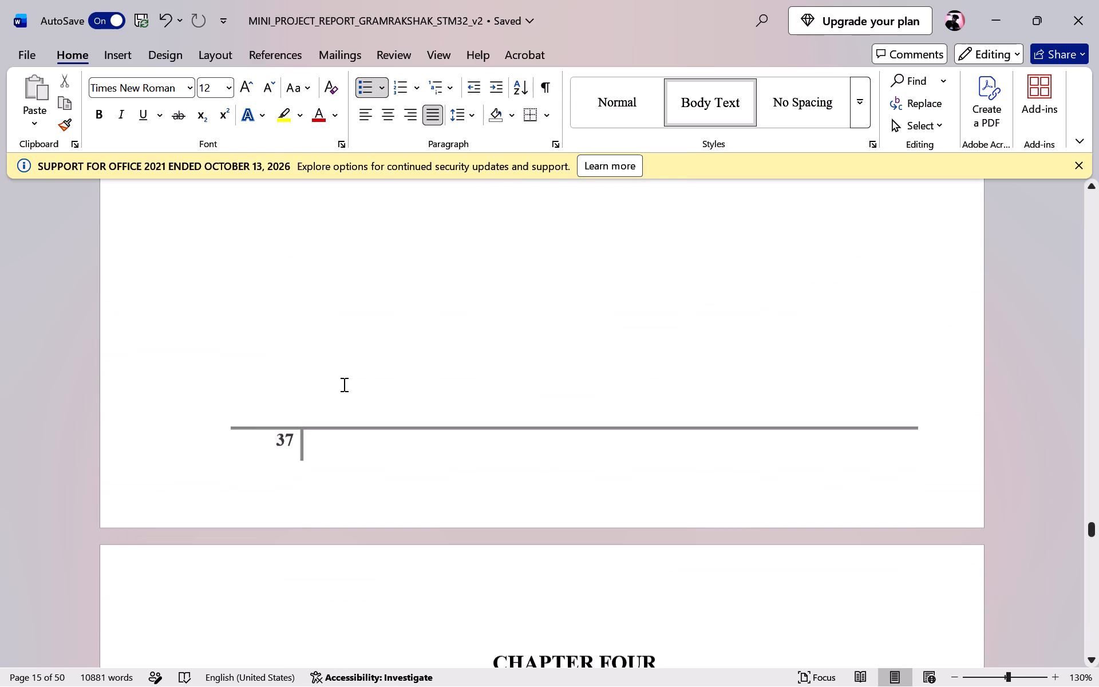
pyautogui.keyDown('ctrl'); pyautogui.scroll(-7, 343, 384); pyautogui.keyUp('ctrl')
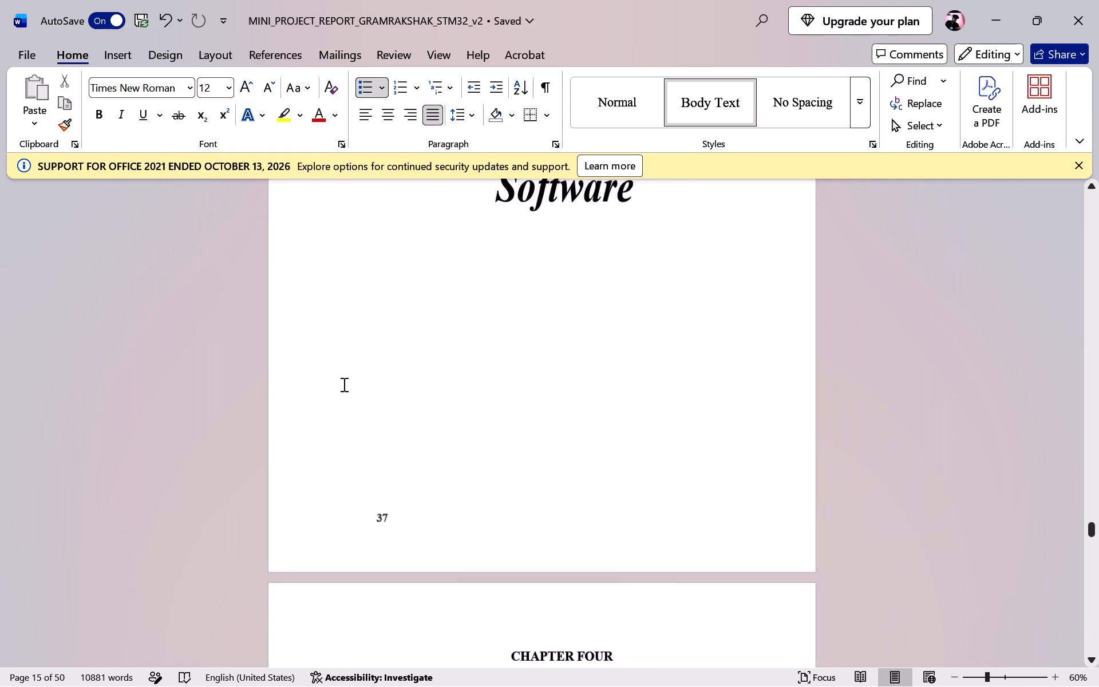
# Look over the software chapter and the firmware, GSM and GPS software sections with two pages in view.
pyautogui.scroll(-7, 343, 384)
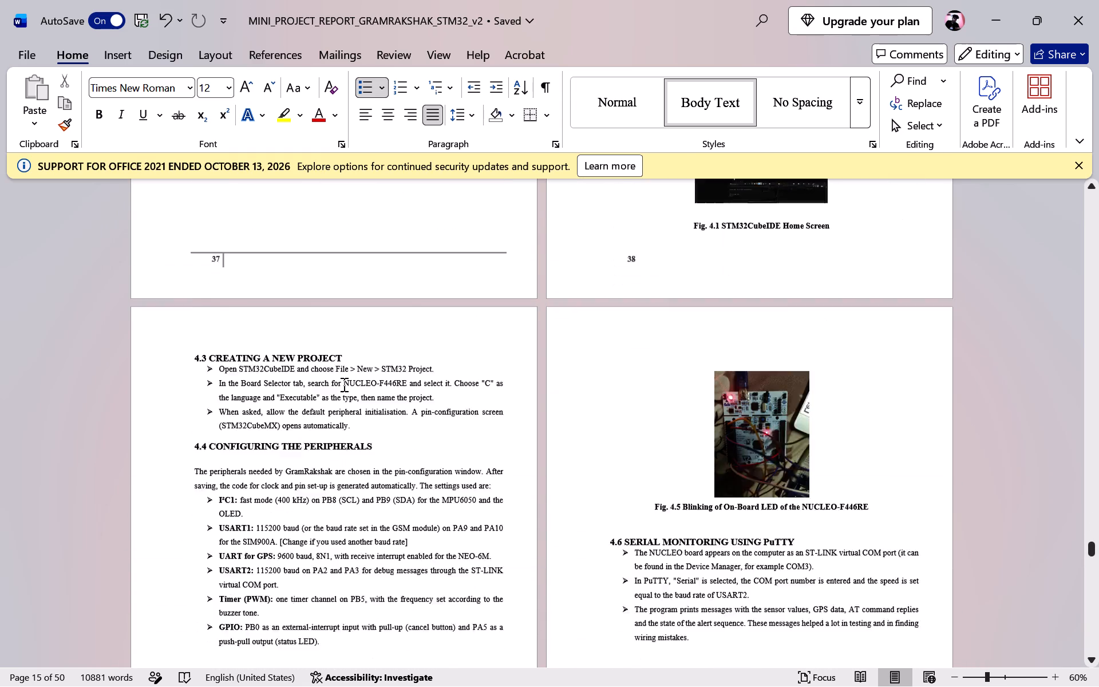
pyautogui.scroll(-2, 343, 384)
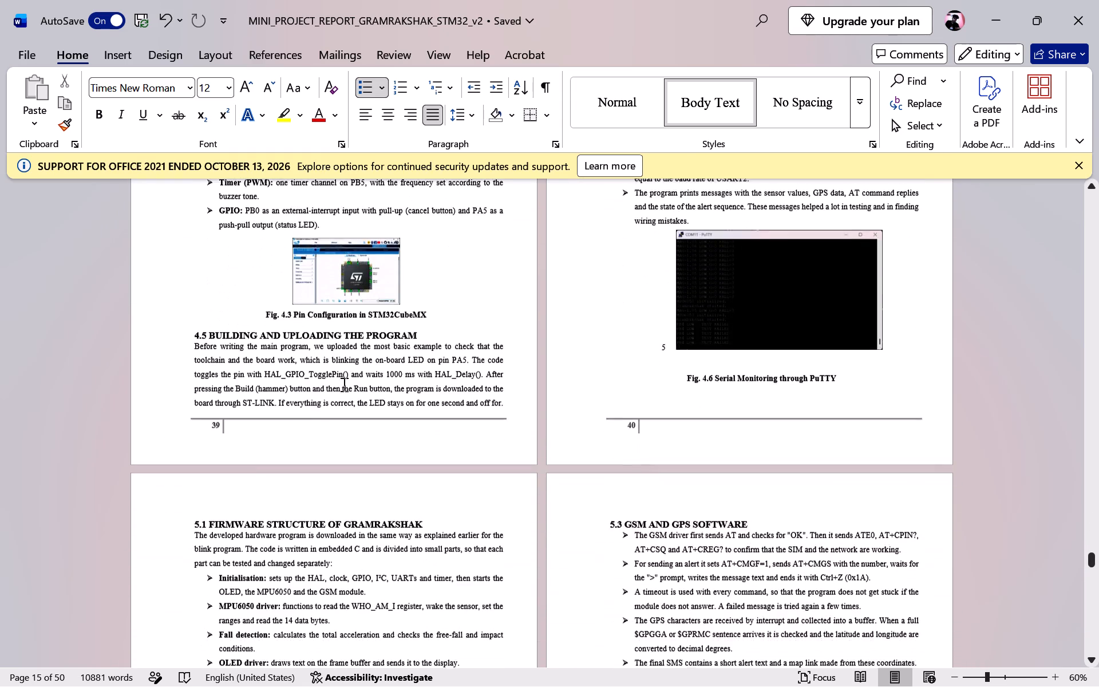
pyautogui.scroll(-1, 343, 384)
pyautogui.scroll(2, 343, 384)
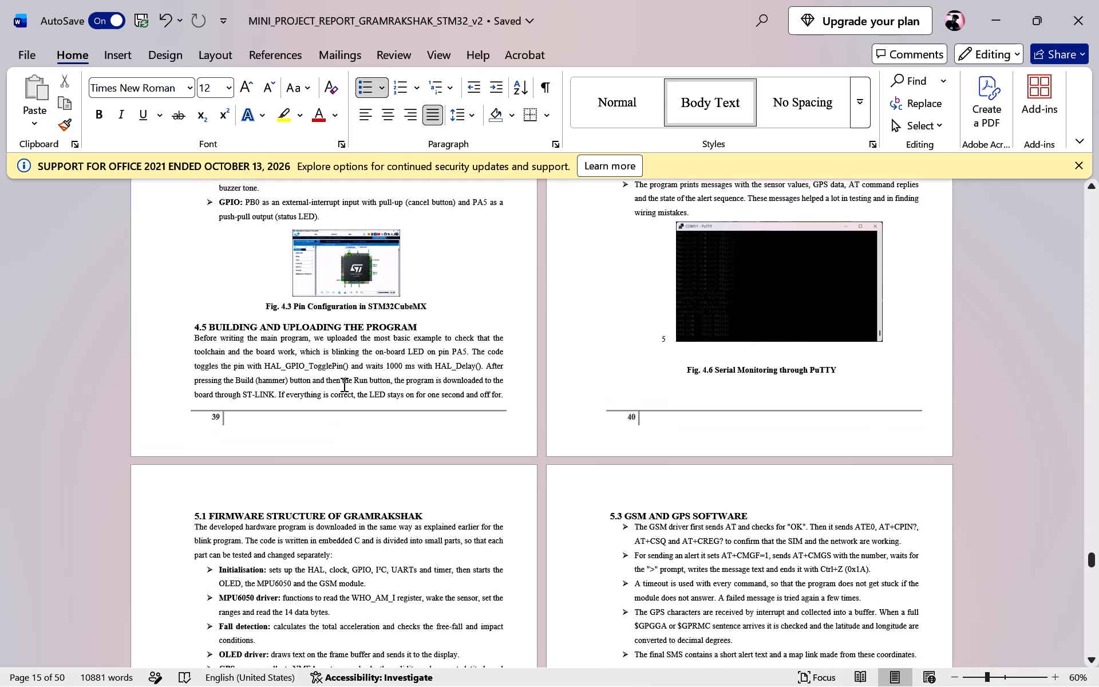
pyautogui.scroll(-6, 343, 384)
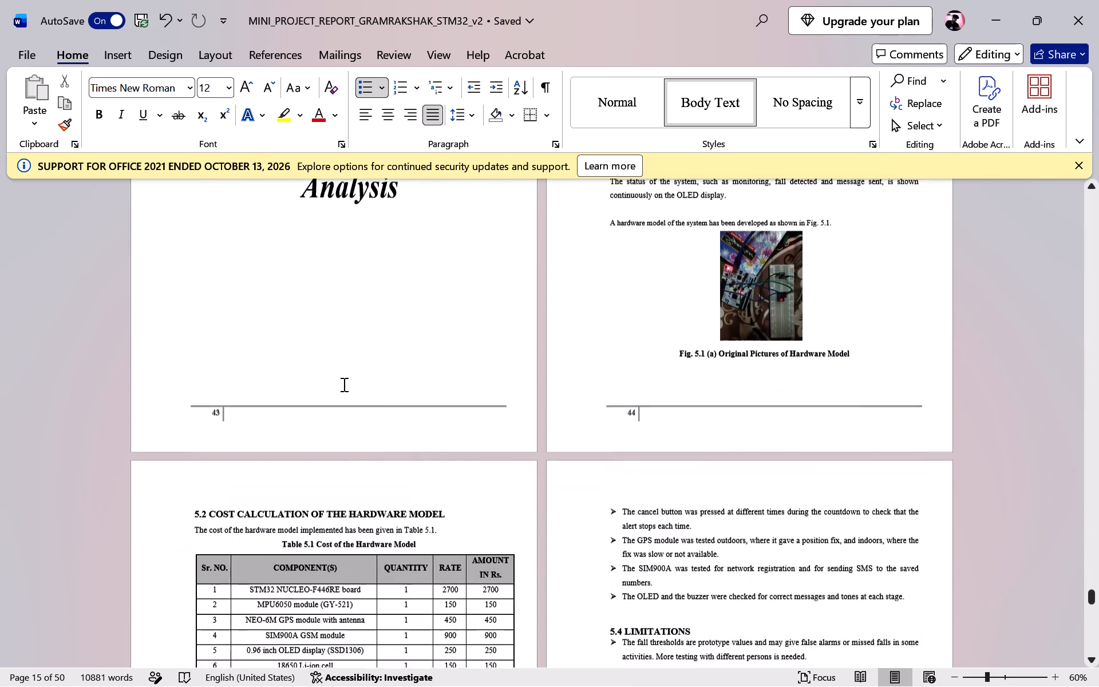
# Review the cost table, testing, limitations and conclusions pages, and examine the References list at the report's end.
pyautogui.scroll(-4, 343, 384)
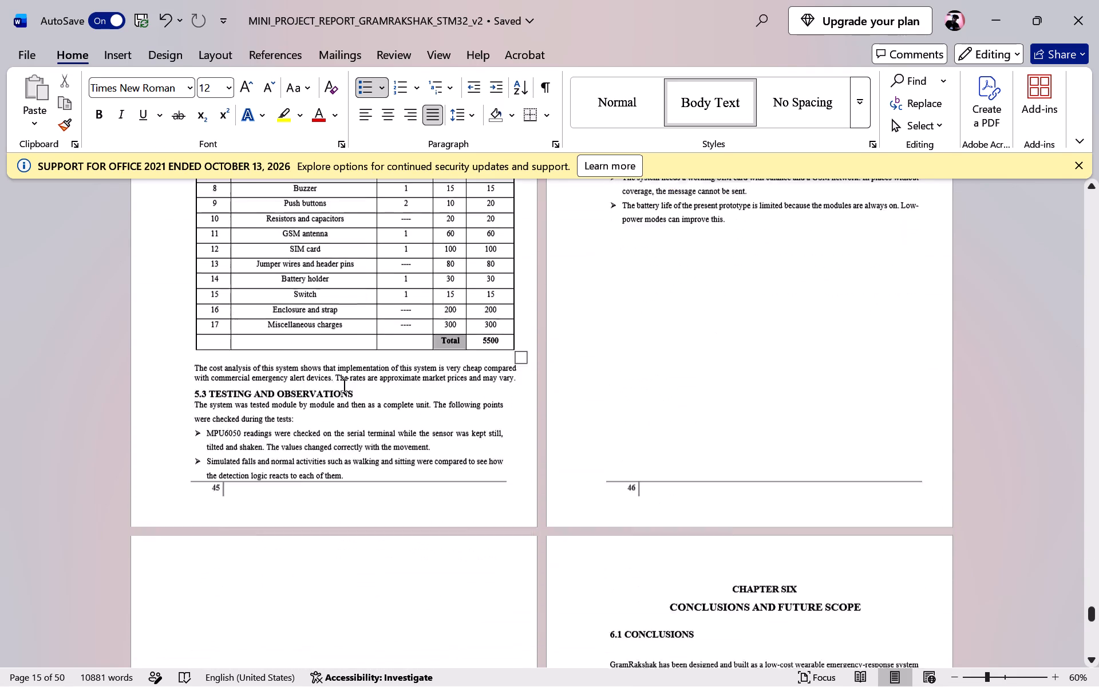
pyautogui.scroll(-7, 343, 384)
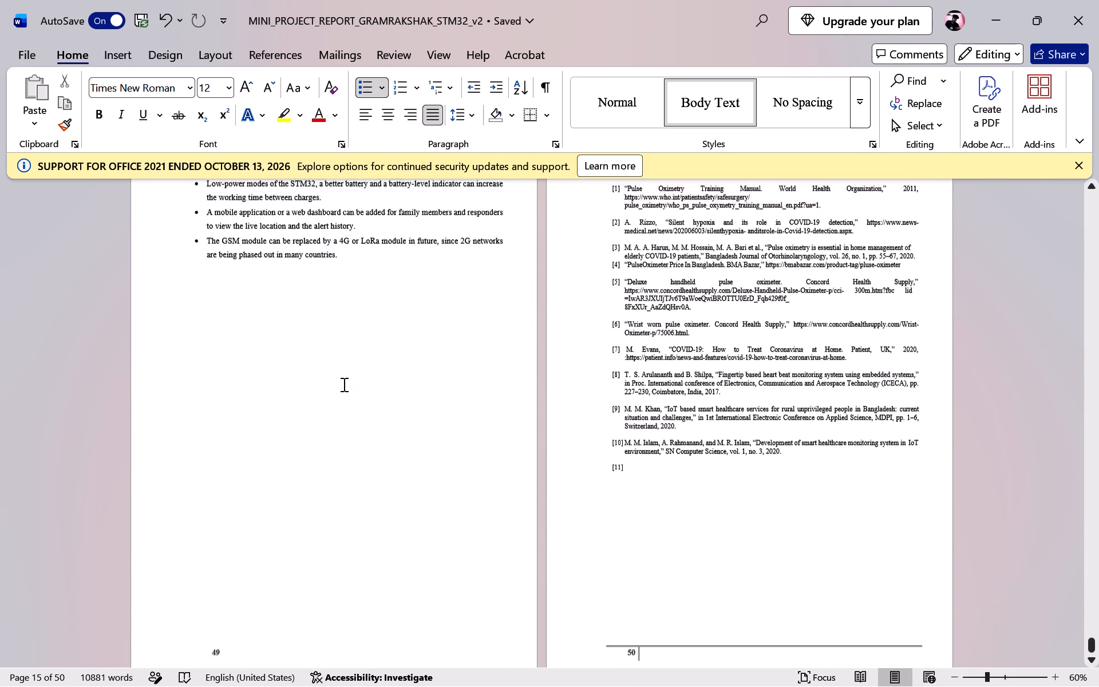
pyautogui.scroll(1, 343, 384)
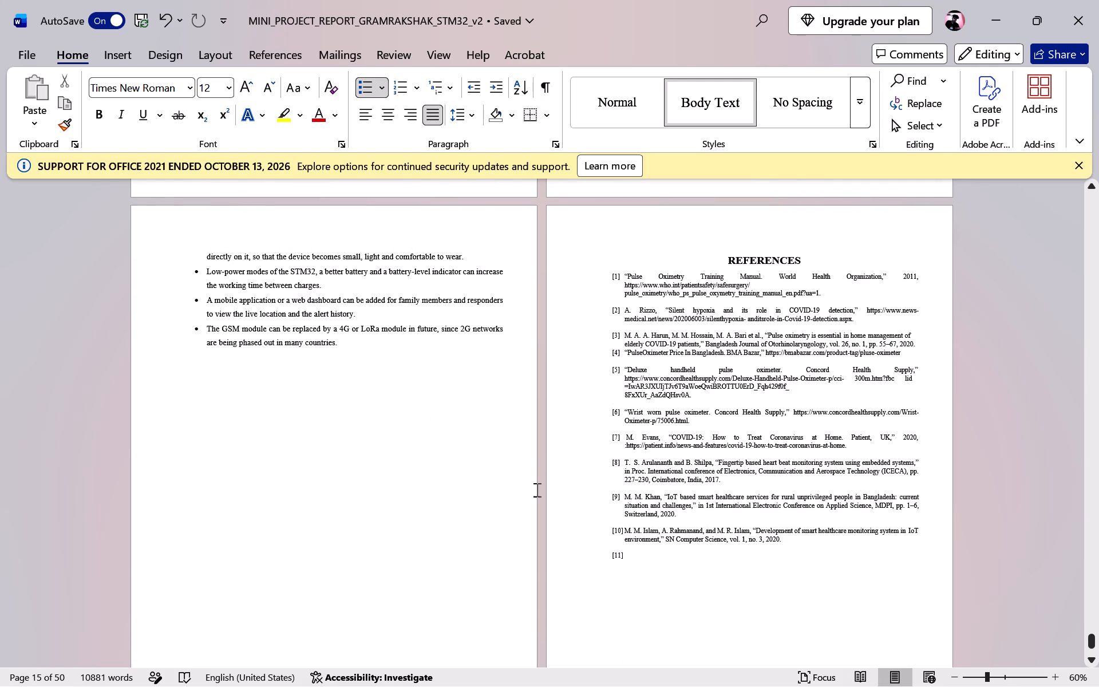
pyautogui.keyDown('ctrl'); pyautogui.scroll(3, 536, 489); pyautogui.keyUp('ctrl')
pyautogui.scroll(-6, 536, 489)
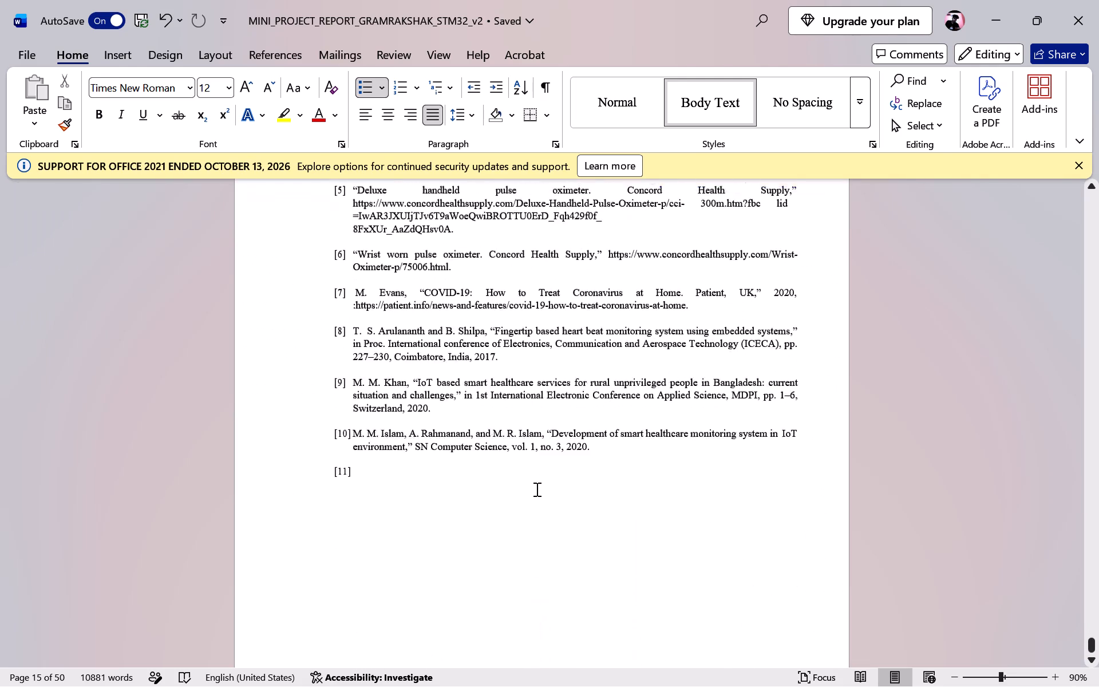
pyautogui.scroll(-6, 536, 489)
pyautogui.scroll(1, 536, 489)
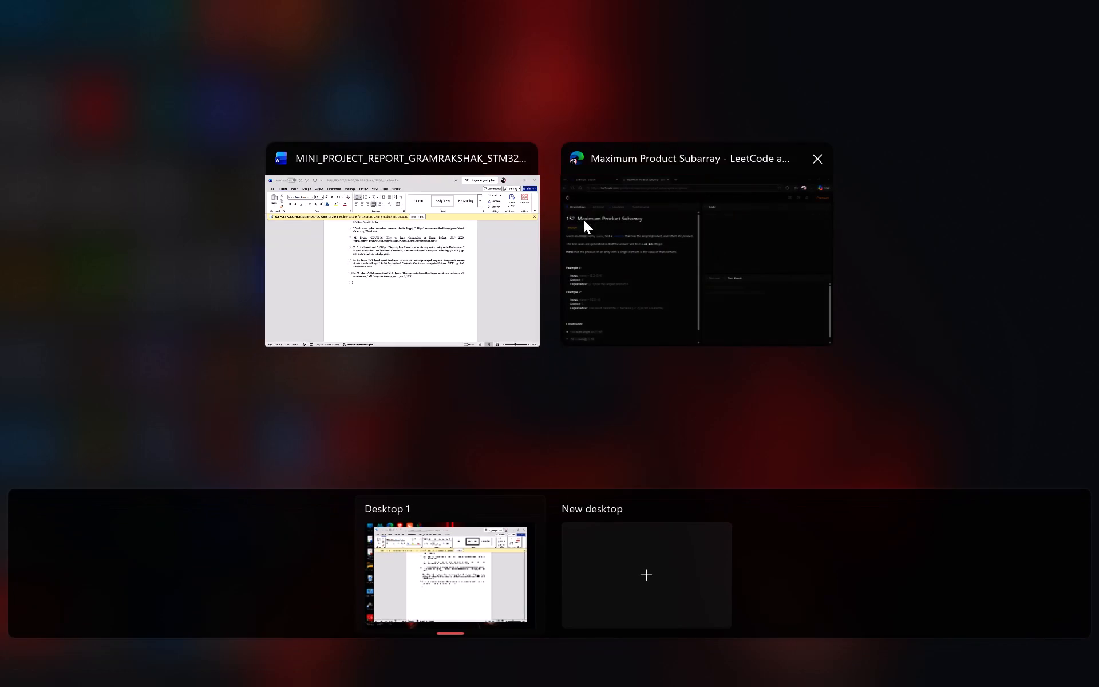
# Switch to Microsoft Edge and search the web for "references of fall detection" in a new tab.
pyautogui.click(594, 204)
pyautogui.click(464, 7)
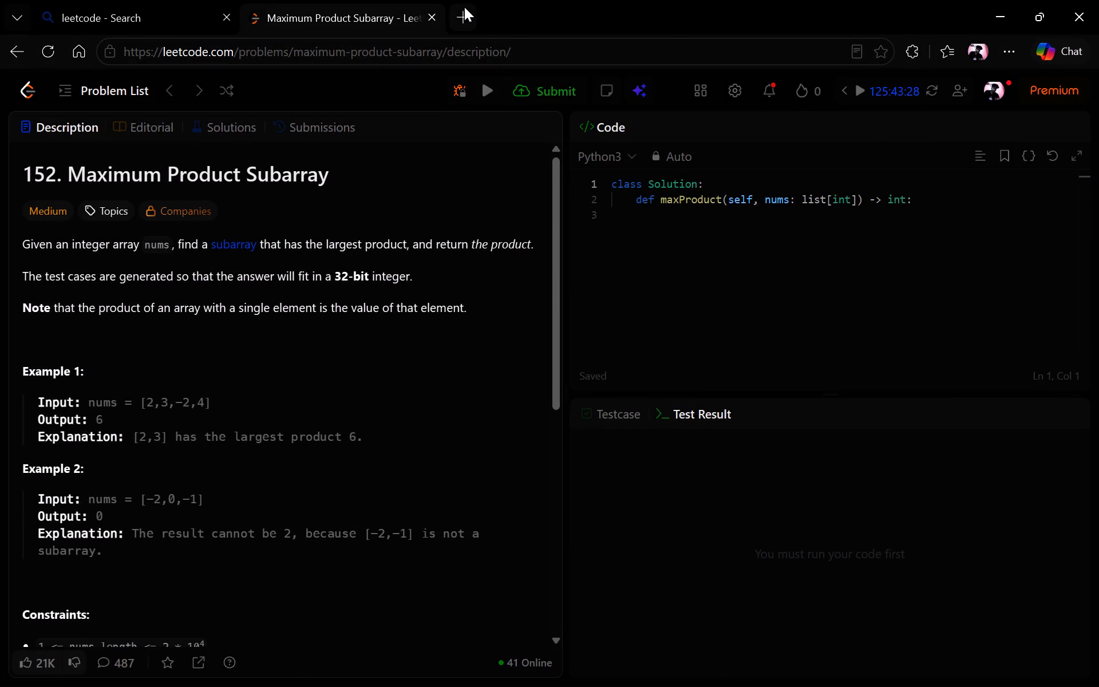
pyautogui.click(457, 185)
pyautogui.write('references of fal')
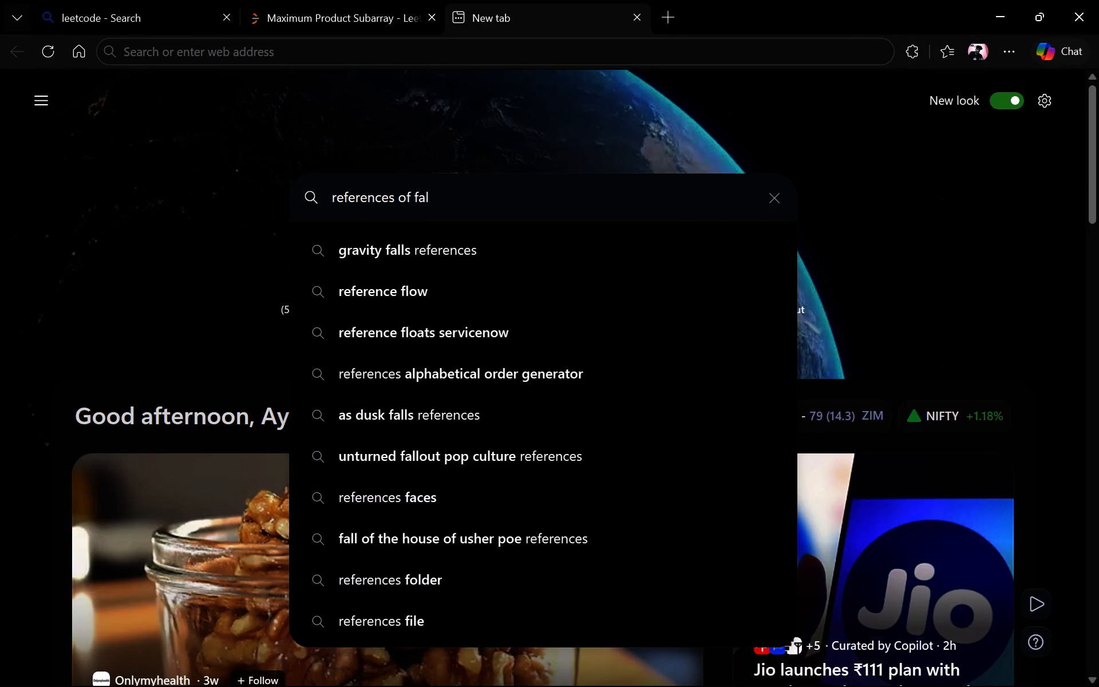
pyautogui.write('l')
pyautogui.press('space')
pyautogui.write('detec')
pyautogui.write('tion')
pyautogui.press('Return')
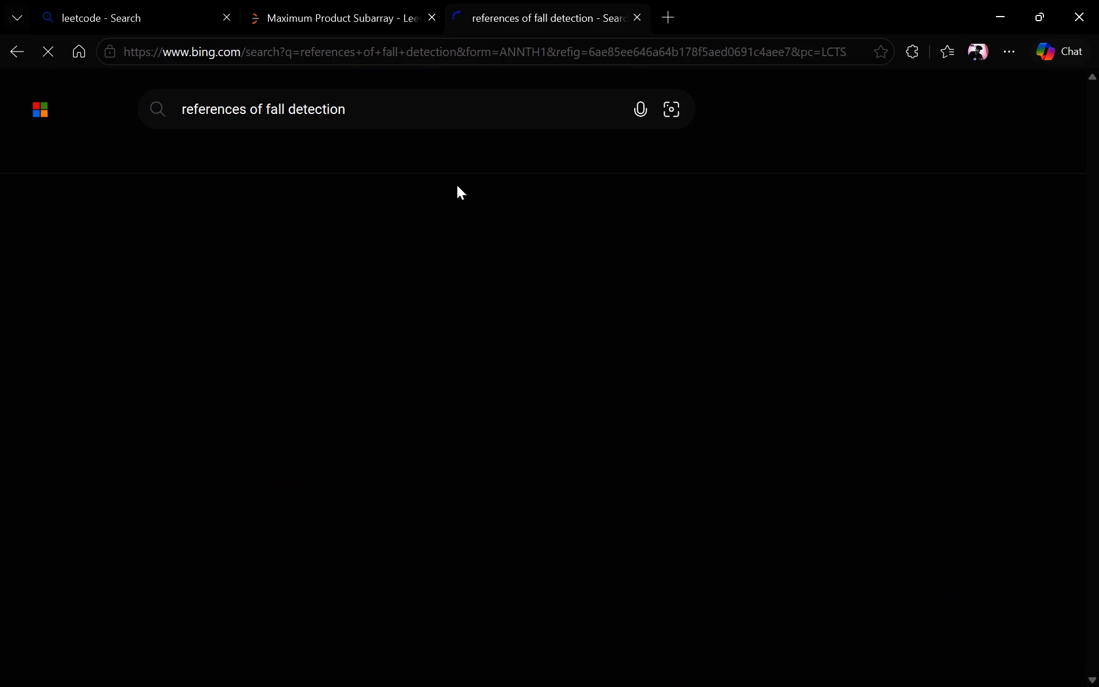
# Open the ResearchGate article "Research of Fall Detection and Fall Prevention Technologies: A Review" and go to its numbered reference list.
pyautogui.click(306, 277)
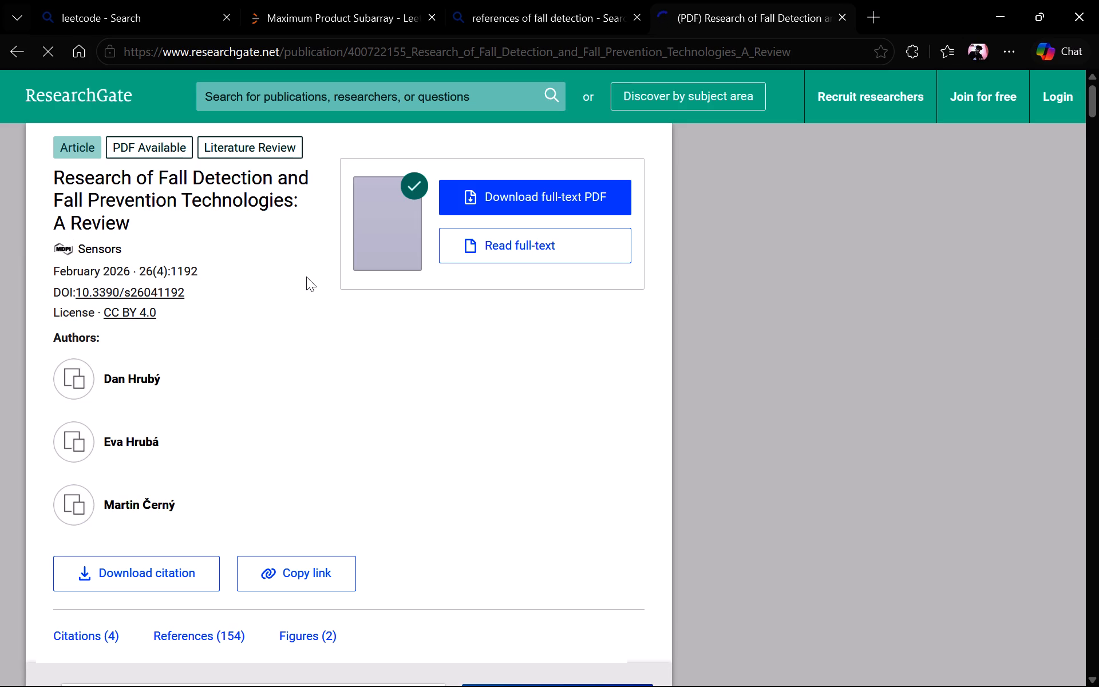
pyautogui.scroll(-7, 363, 342)
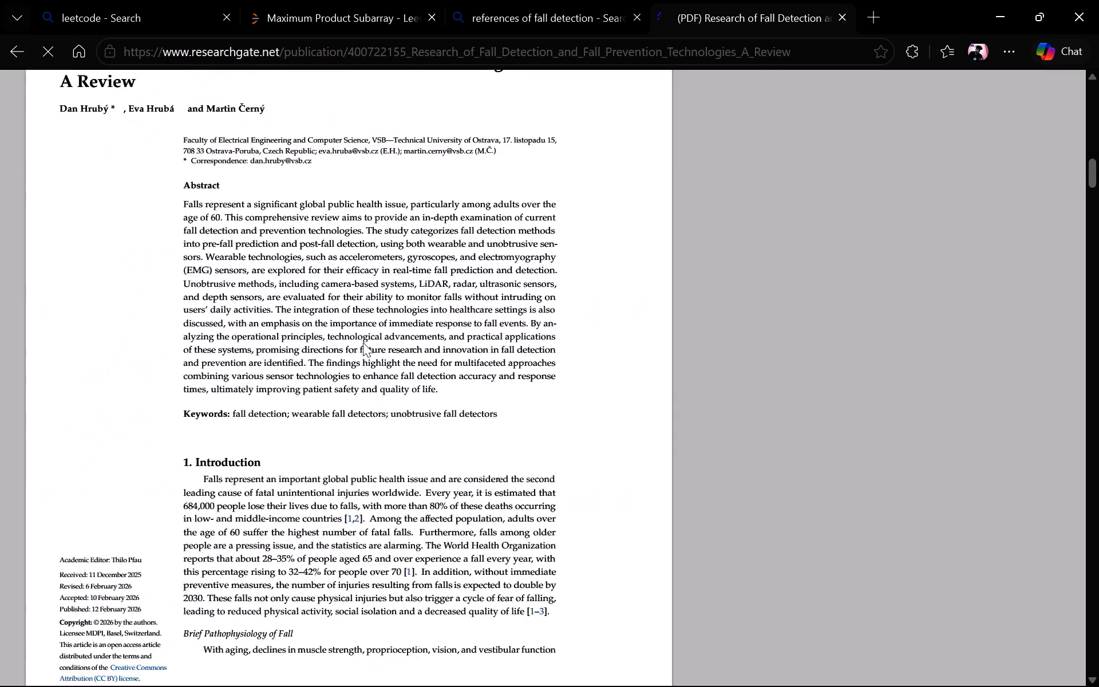
pyautogui.scroll(4, 363, 342)
pyautogui.scroll(-2, 363, 342)
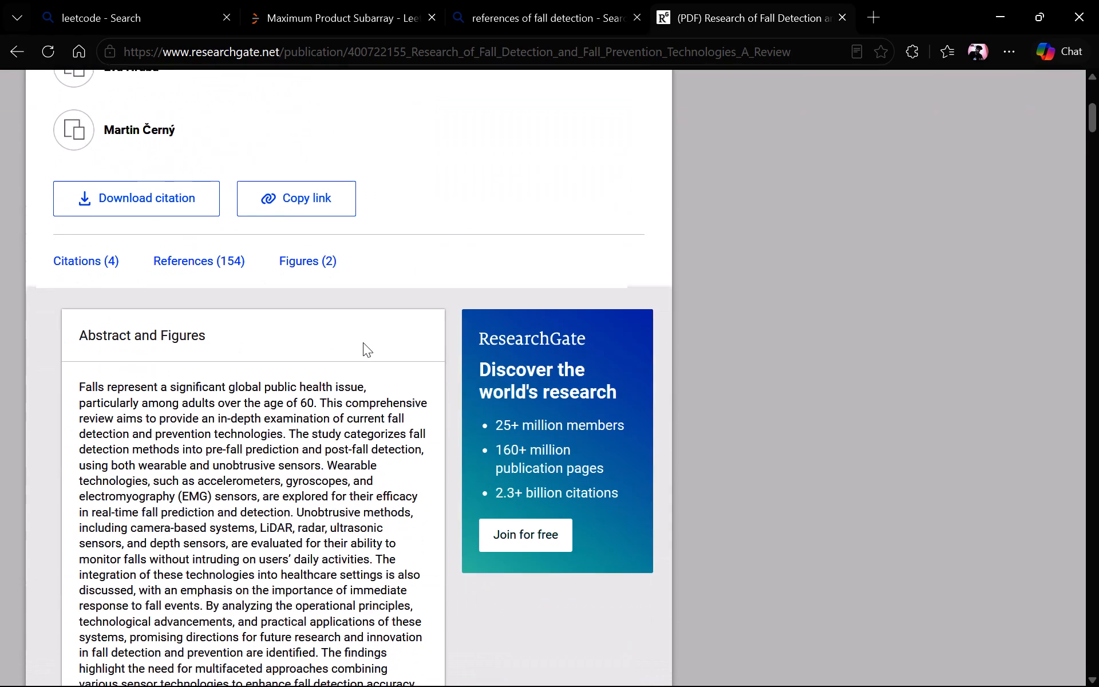
pyautogui.scroll(-19, 363, 342)
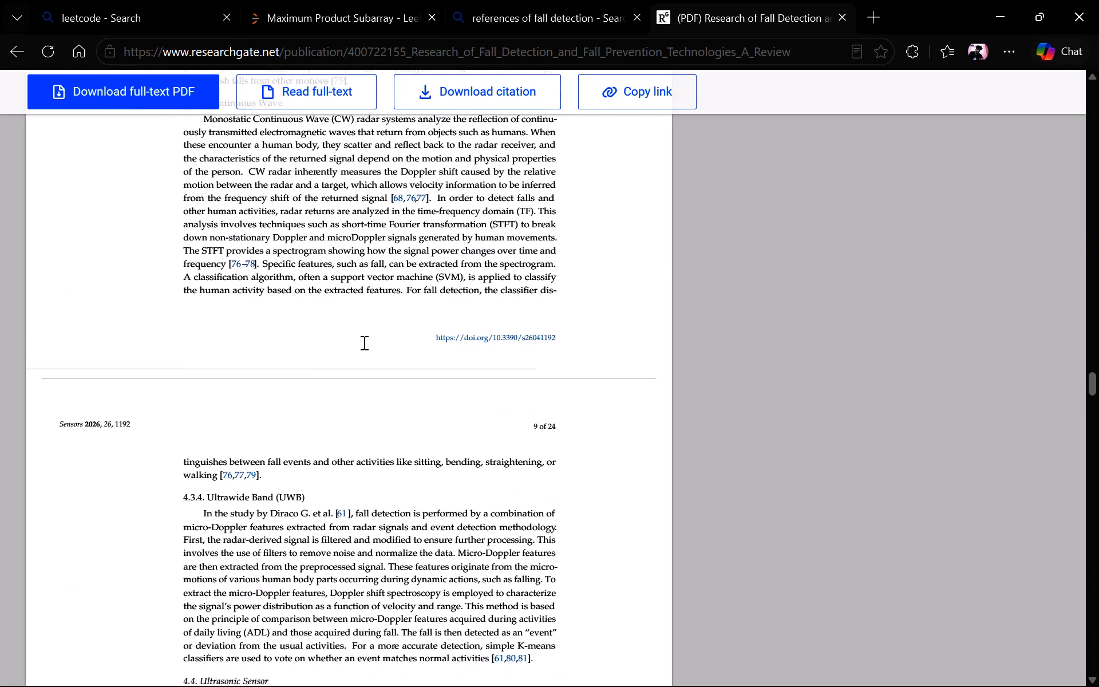
pyautogui.scroll(-18, 363, 342)
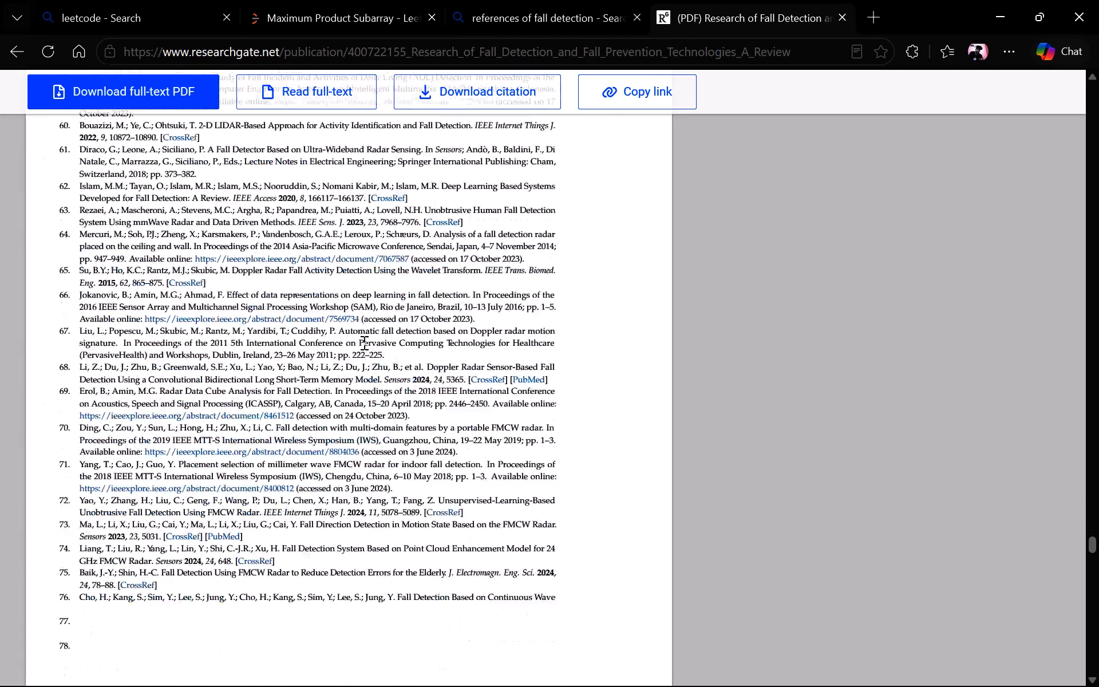
pyautogui.scroll(-1, 363, 342)
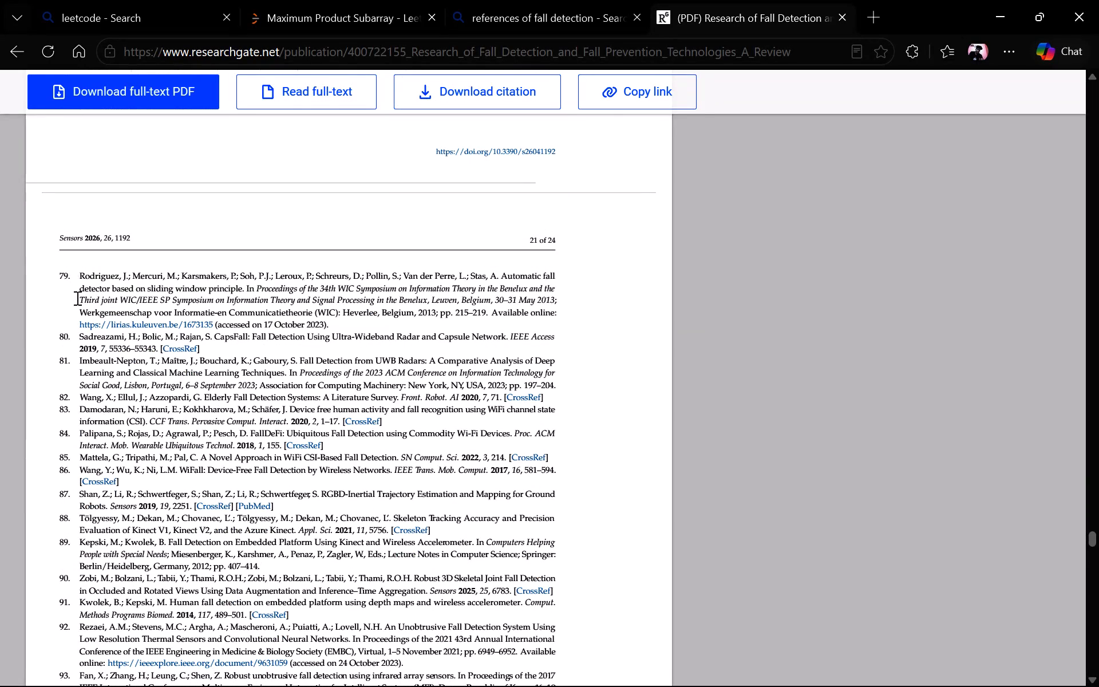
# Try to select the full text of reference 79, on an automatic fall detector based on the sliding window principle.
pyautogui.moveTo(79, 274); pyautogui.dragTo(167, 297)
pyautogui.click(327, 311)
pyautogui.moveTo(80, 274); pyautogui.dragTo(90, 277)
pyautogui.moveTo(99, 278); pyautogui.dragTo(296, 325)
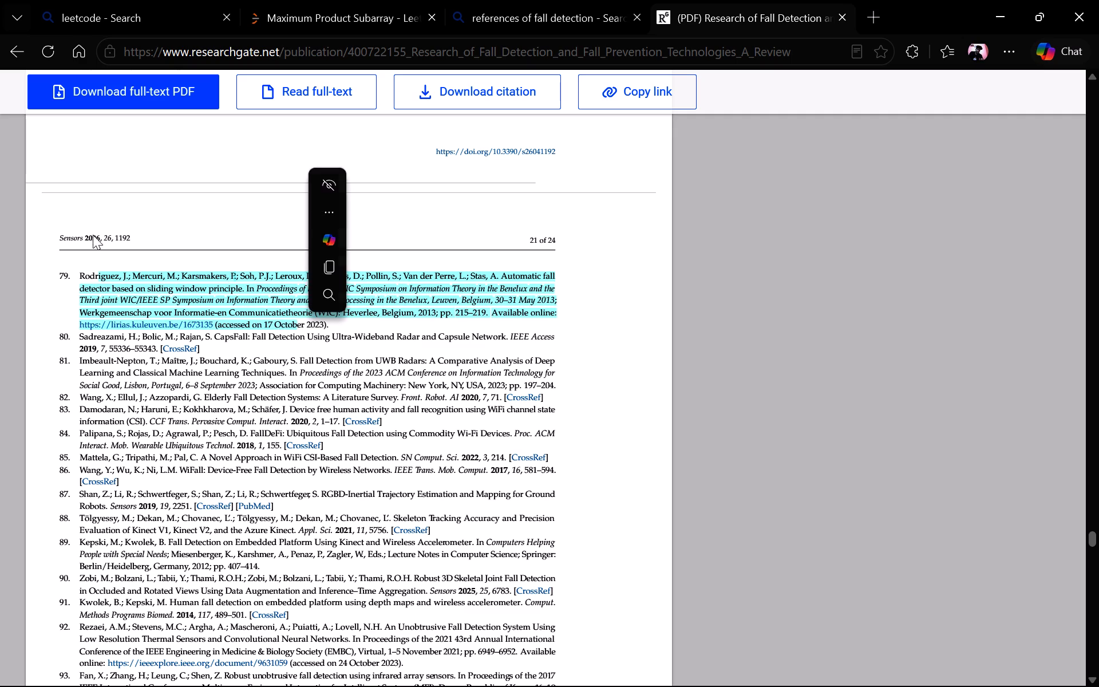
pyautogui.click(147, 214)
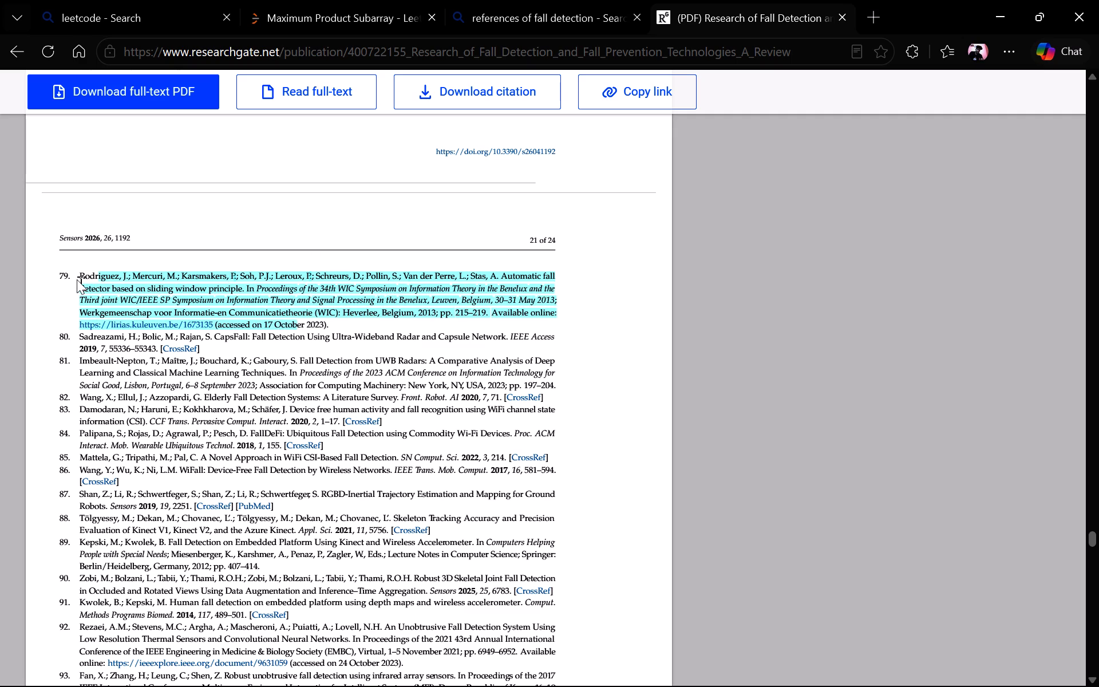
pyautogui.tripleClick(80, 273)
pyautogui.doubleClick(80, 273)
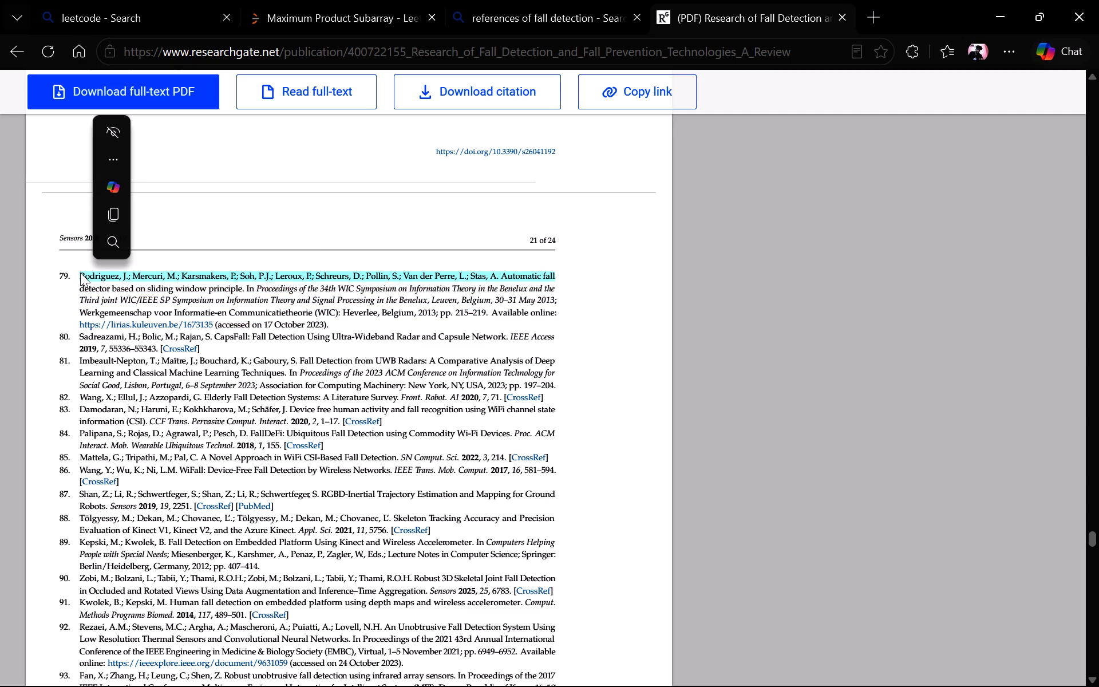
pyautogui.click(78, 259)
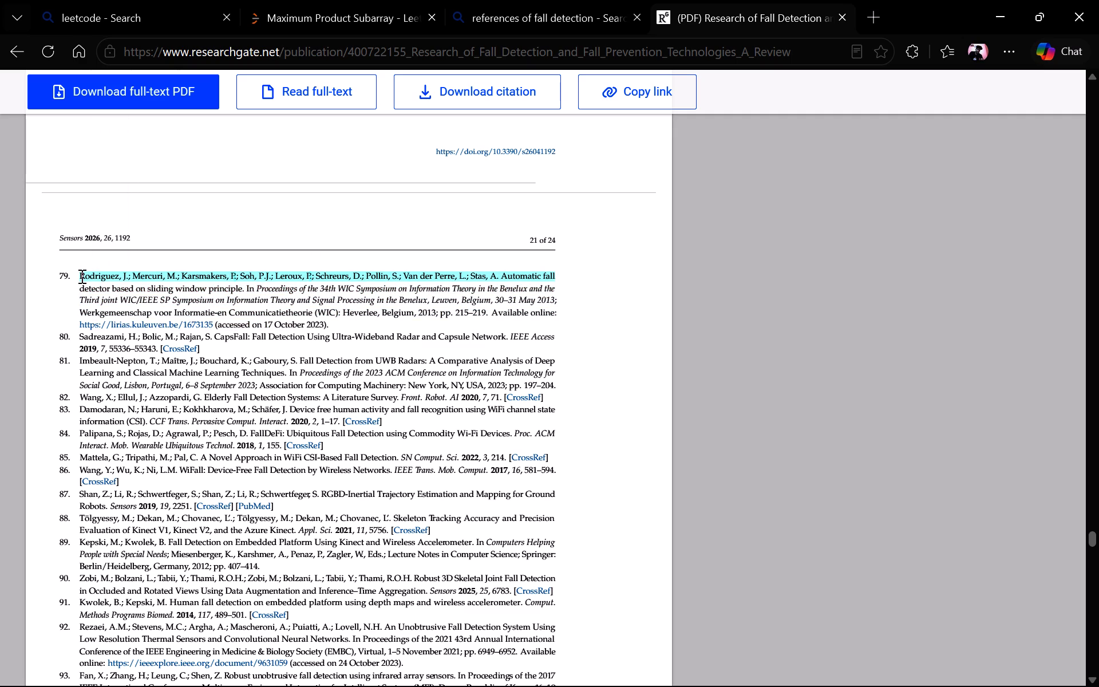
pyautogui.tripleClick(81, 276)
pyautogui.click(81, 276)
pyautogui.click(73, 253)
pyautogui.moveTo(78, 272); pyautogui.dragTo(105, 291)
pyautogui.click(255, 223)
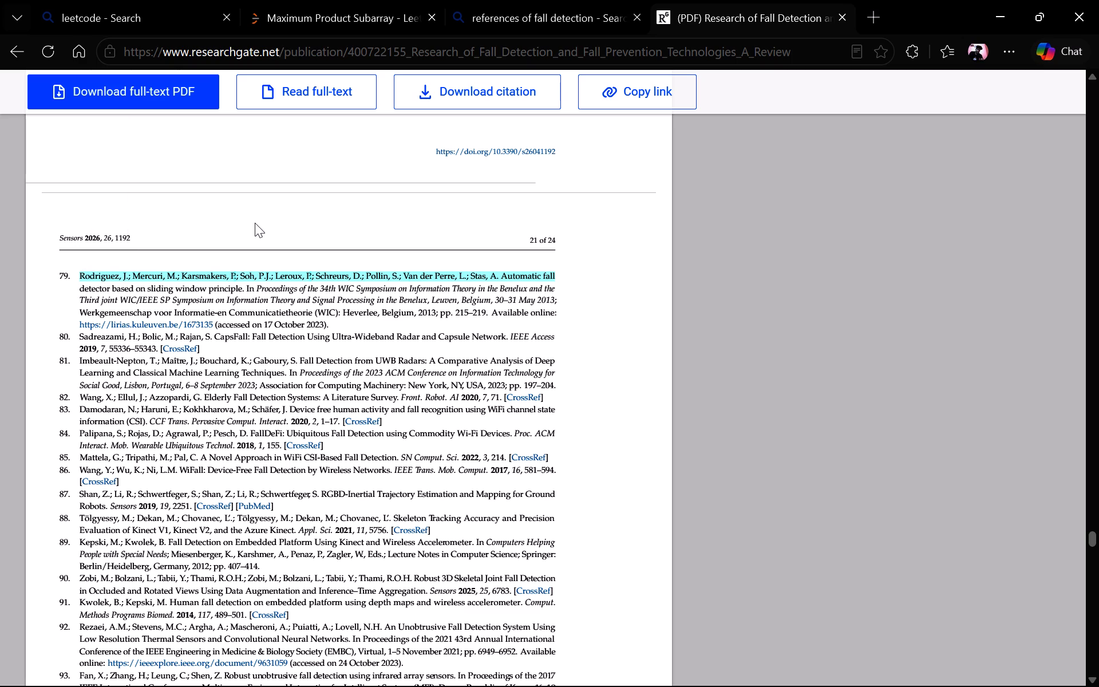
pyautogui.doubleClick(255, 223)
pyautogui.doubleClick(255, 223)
# Copy reference 82, "Elderly Fall Detection Systems: A Literature Survey", and paste it as entry [11] in the Word report's References list.
pyautogui.scroll(-1, 224, 303)
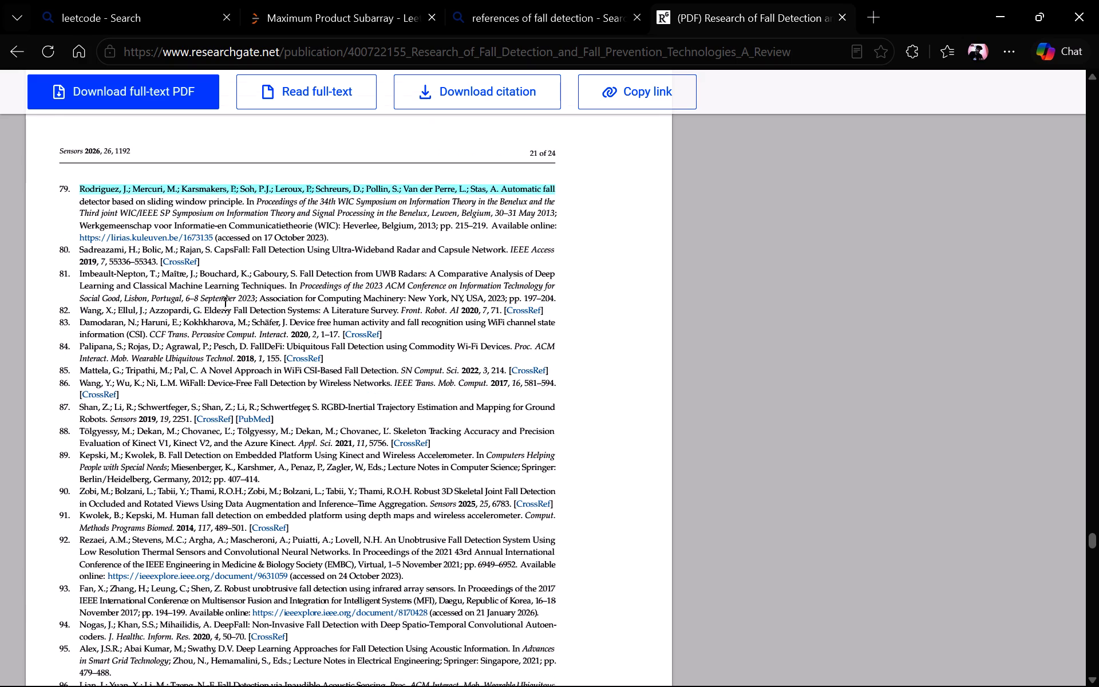
pyautogui.scroll(-1, 224, 303)
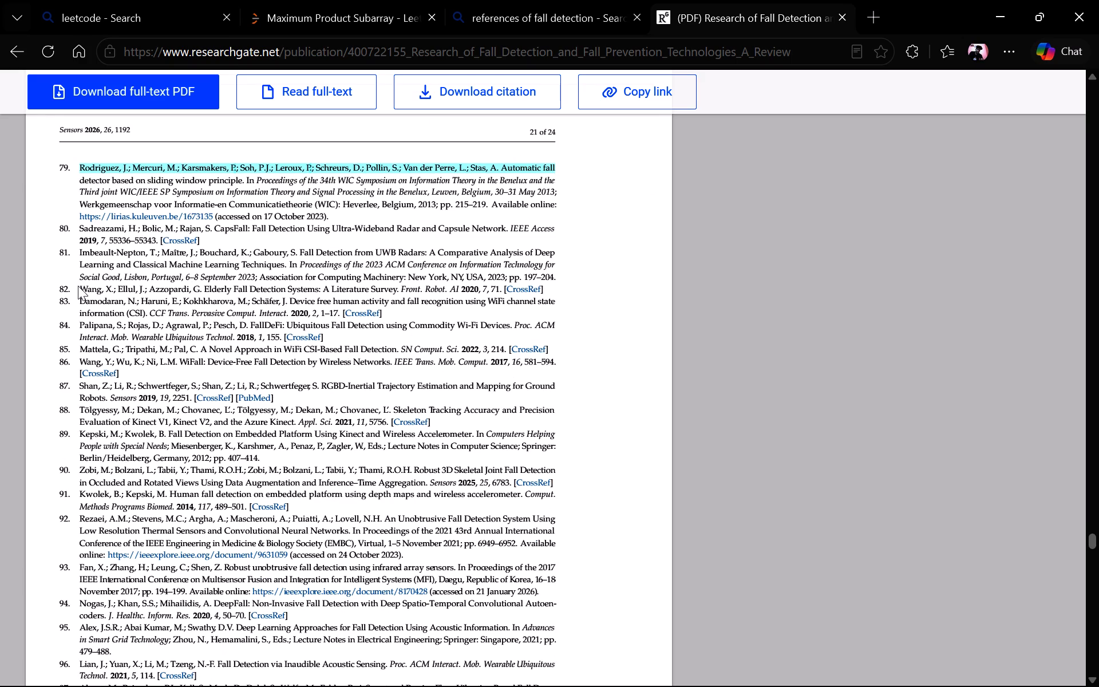
pyautogui.tripleClick(81, 289)
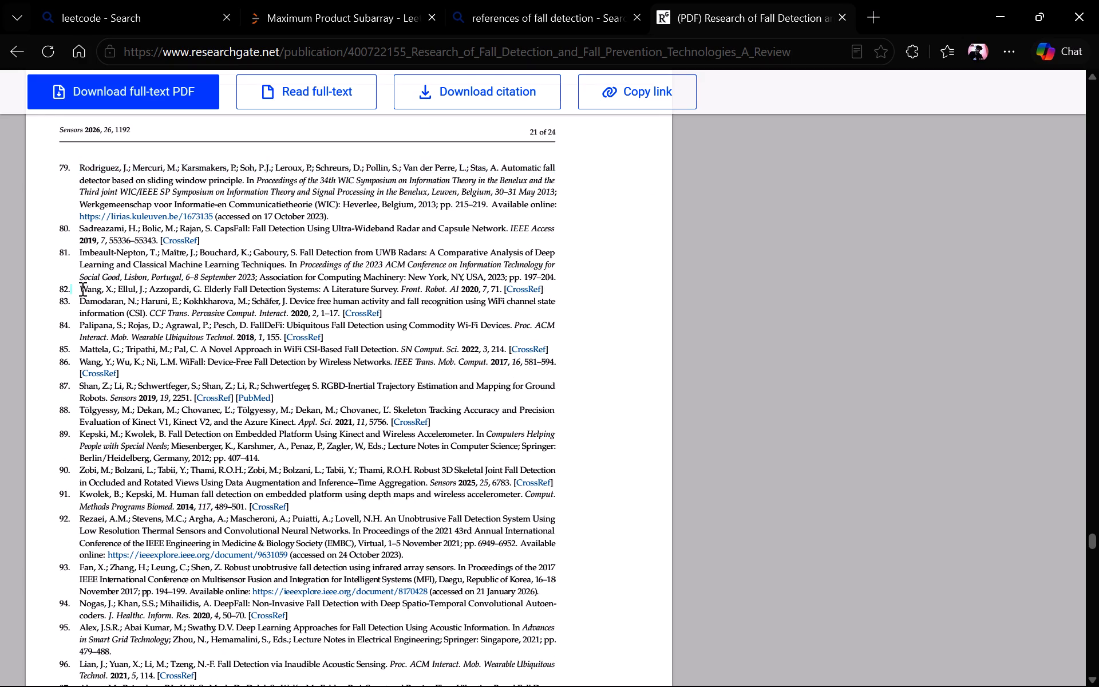
pyautogui.hotkey('ctrl', 'c')
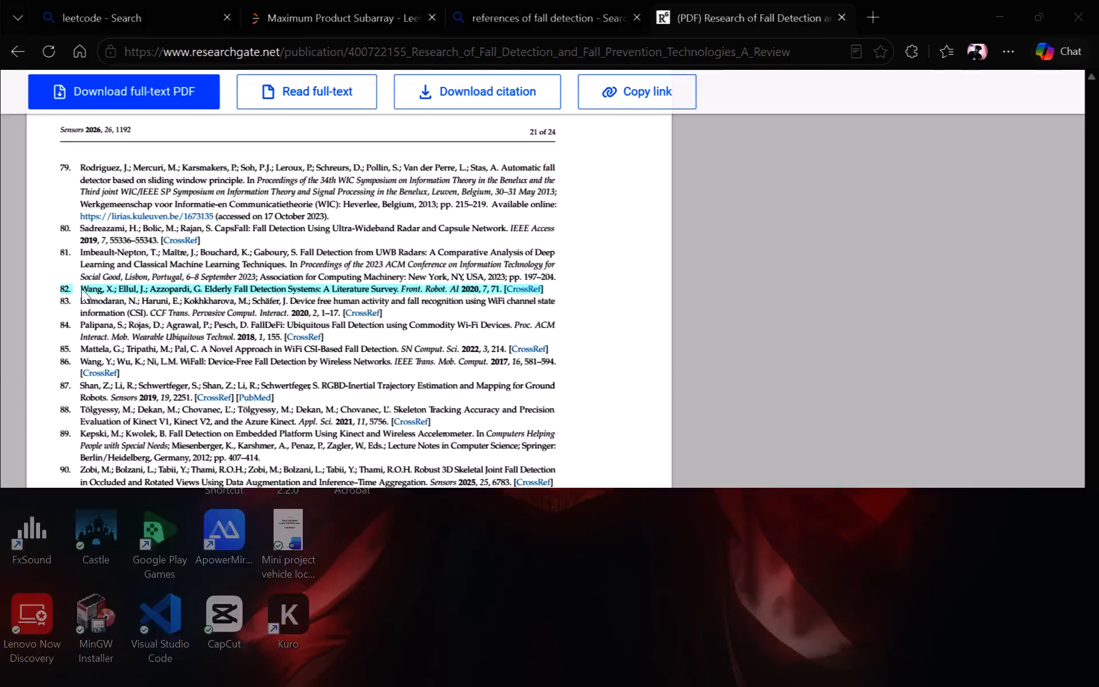
pyautogui.click(618, 267)
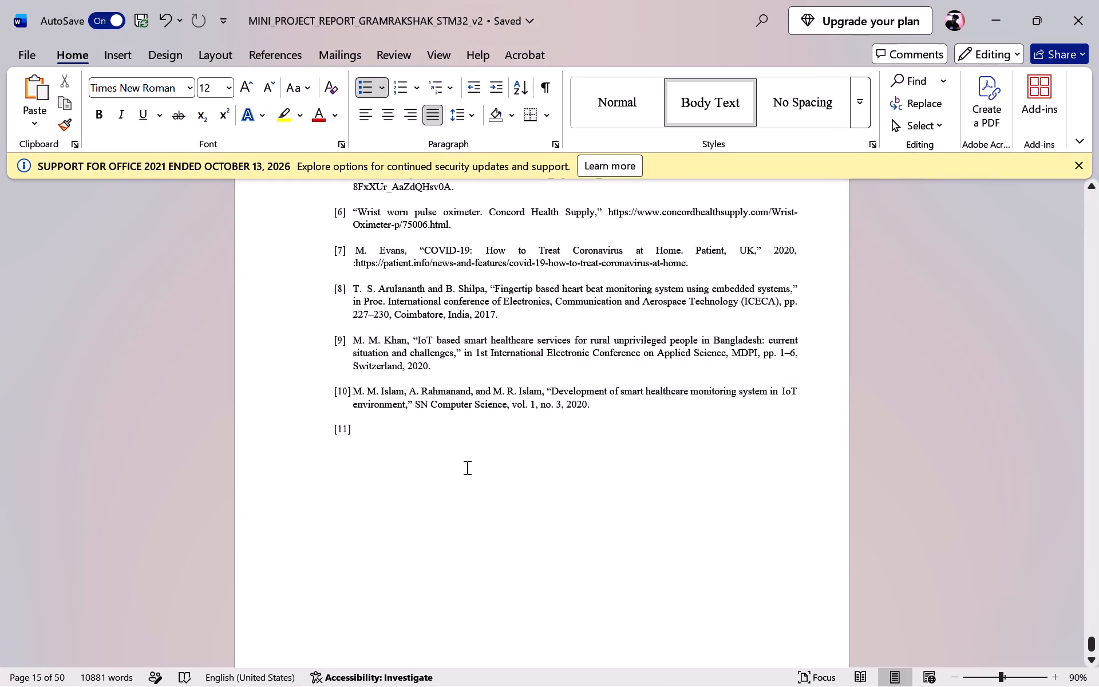
pyautogui.click(403, 449)
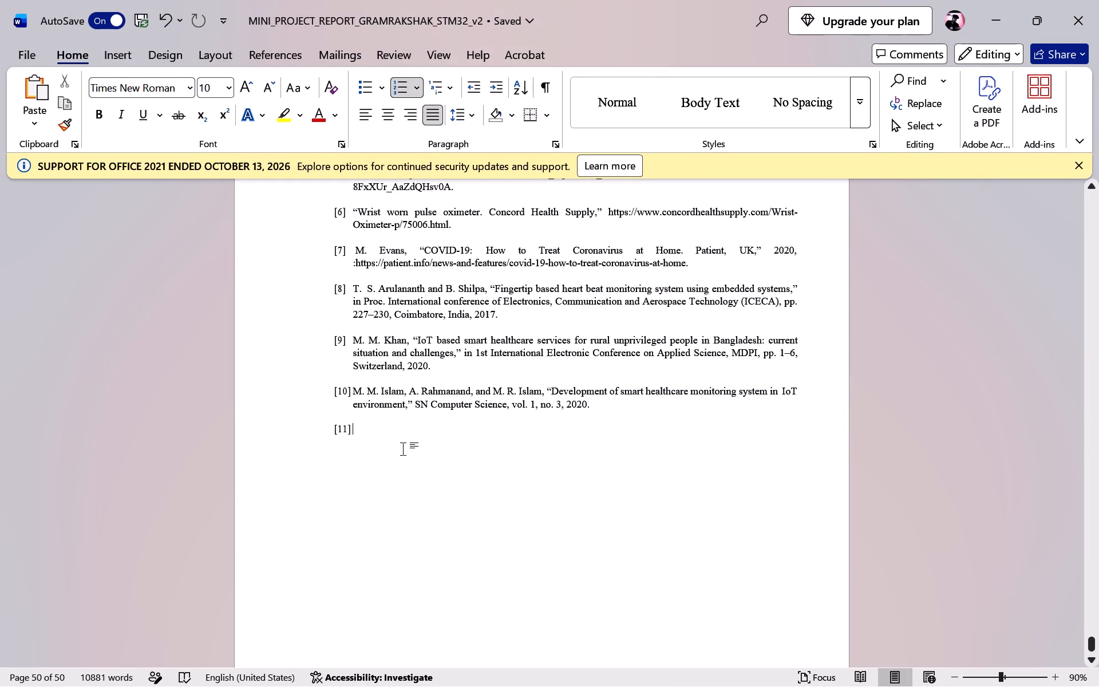
pyautogui.hotkey('ctrl', 'v')
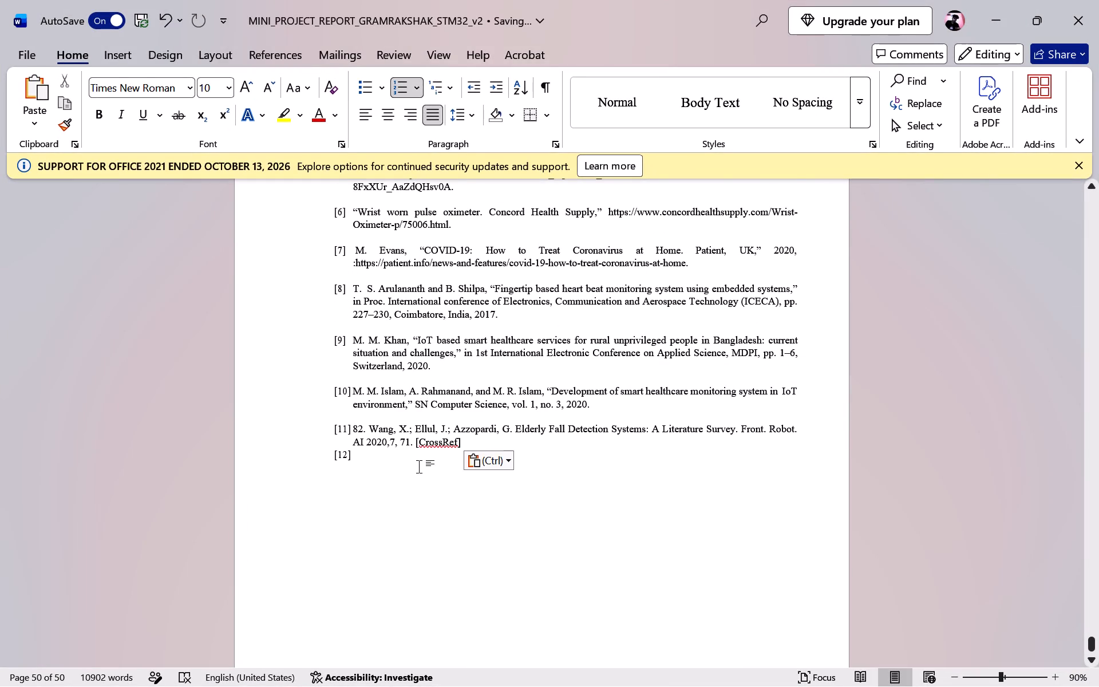
# Set the font size of all entries in the report's References list to 12.
pyautogui.scroll(1, 419, 467)
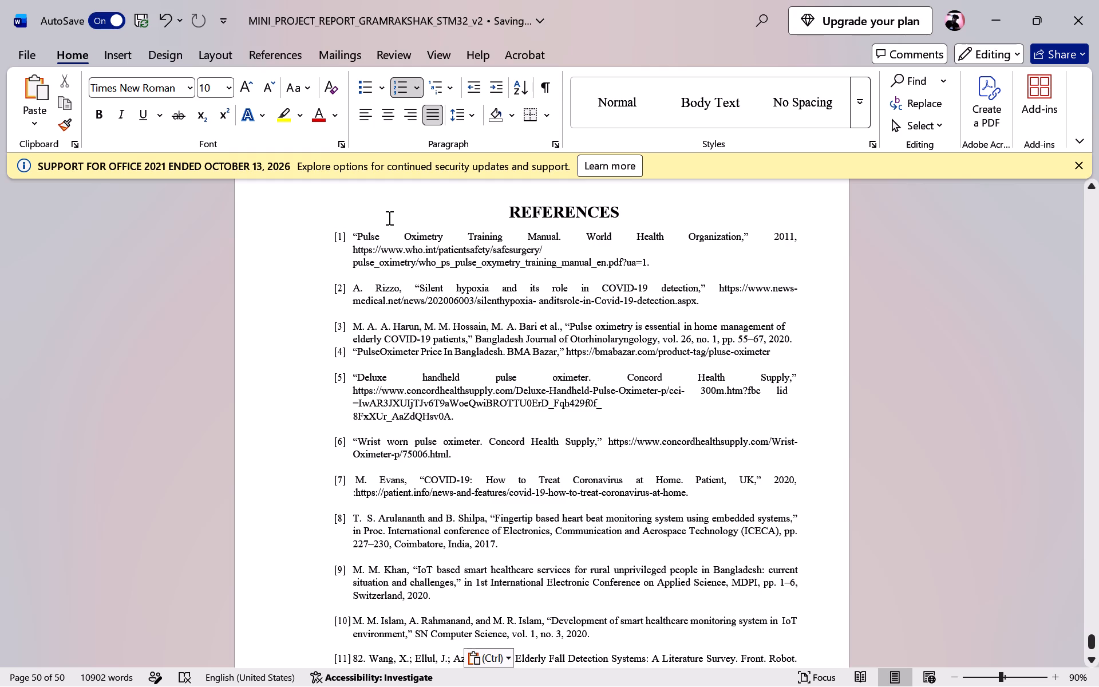
pyautogui.scroll(3, 388, 217)
pyautogui.scroll(-2, 388, 217)
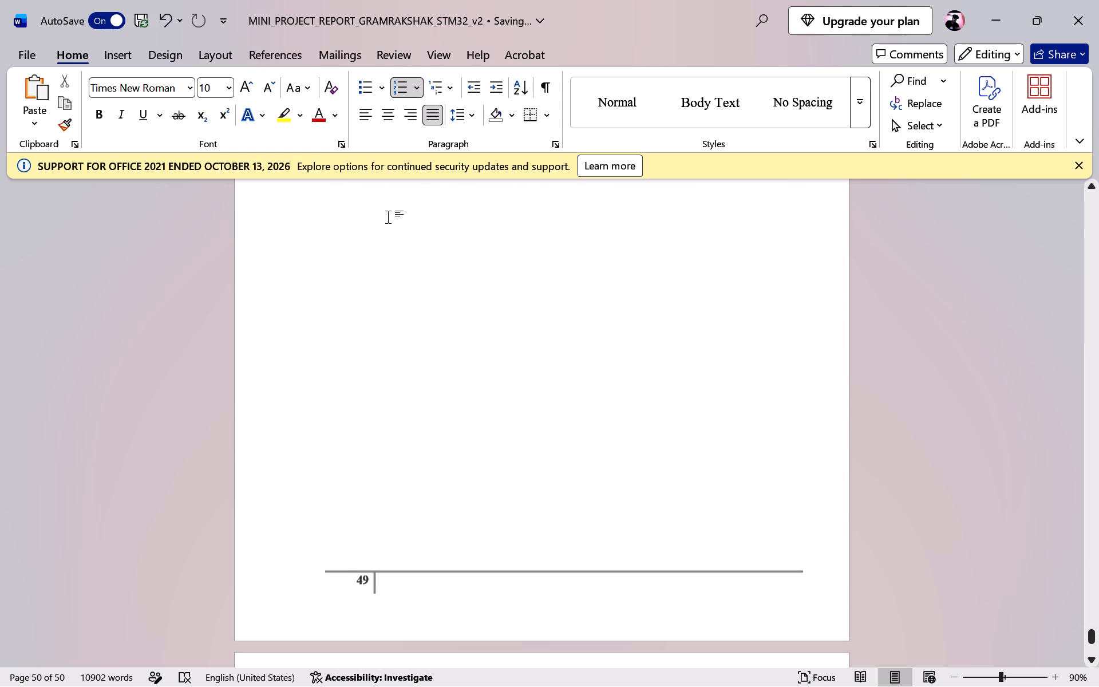
pyautogui.scroll(2, 383, 362)
pyautogui.click(424, 280)
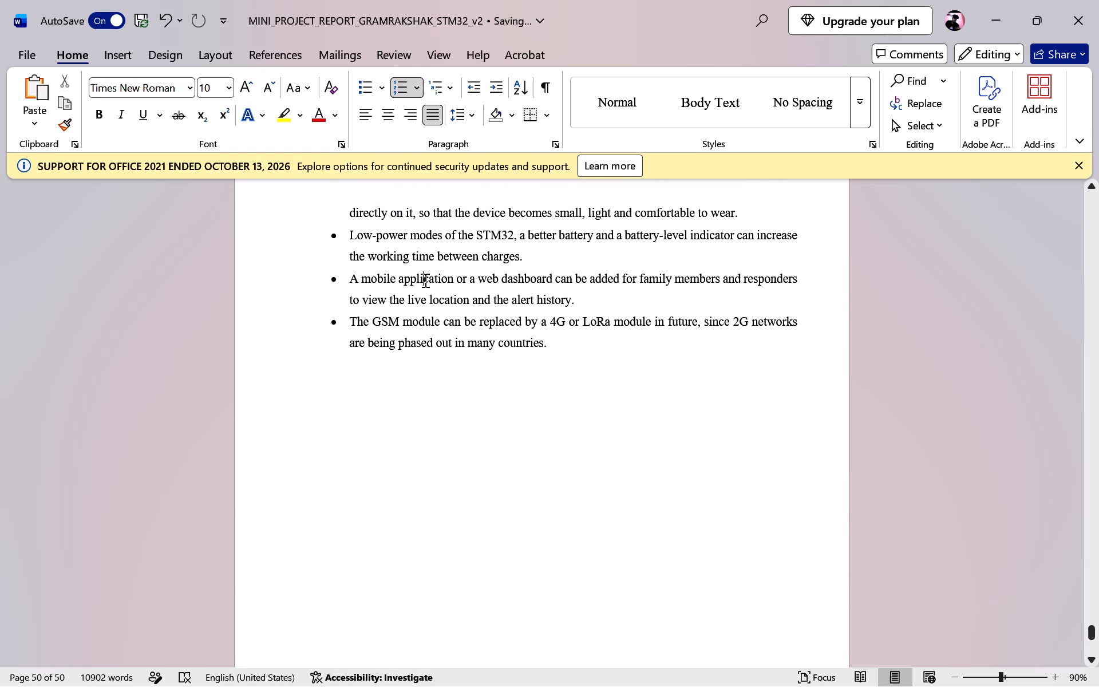
pyautogui.scroll(-4, 424, 280)
pyautogui.click(424, 280)
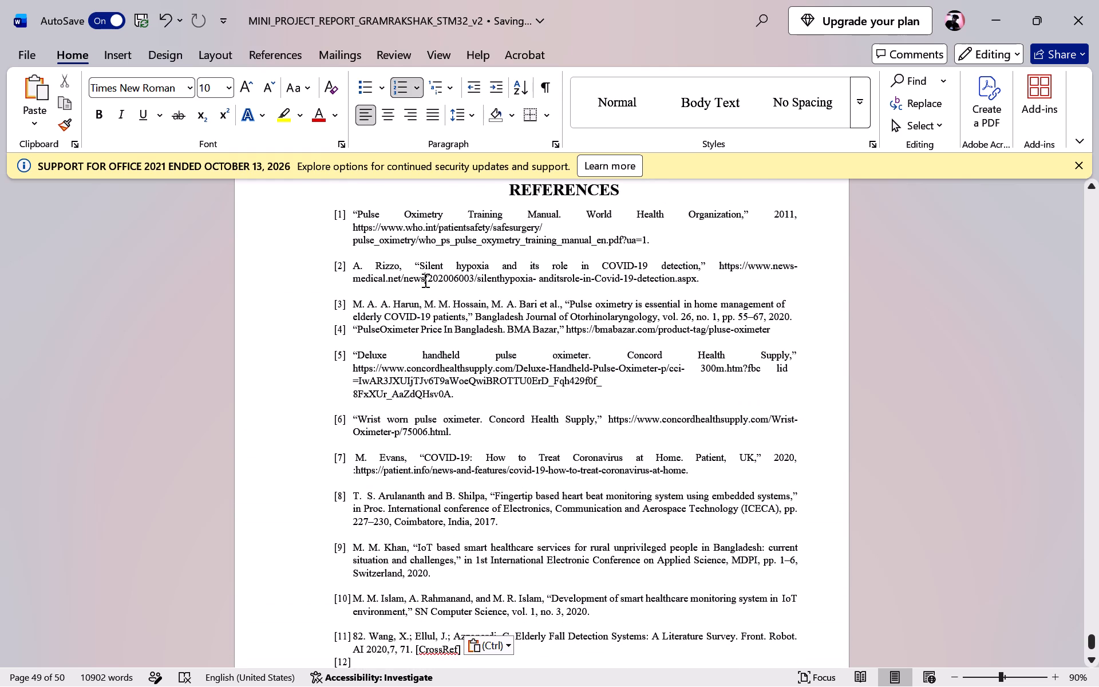
pyautogui.moveTo(353, 212); pyautogui.dragTo(504, 607)
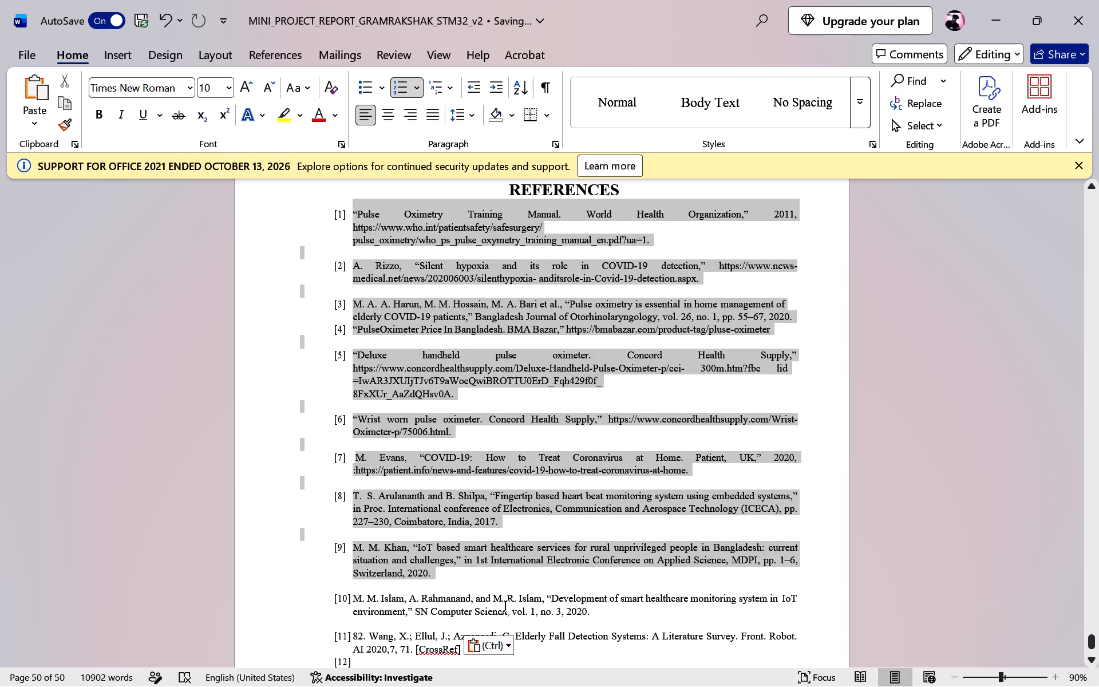
pyautogui.moveTo(504, 607); pyautogui.dragTo(517, 657)
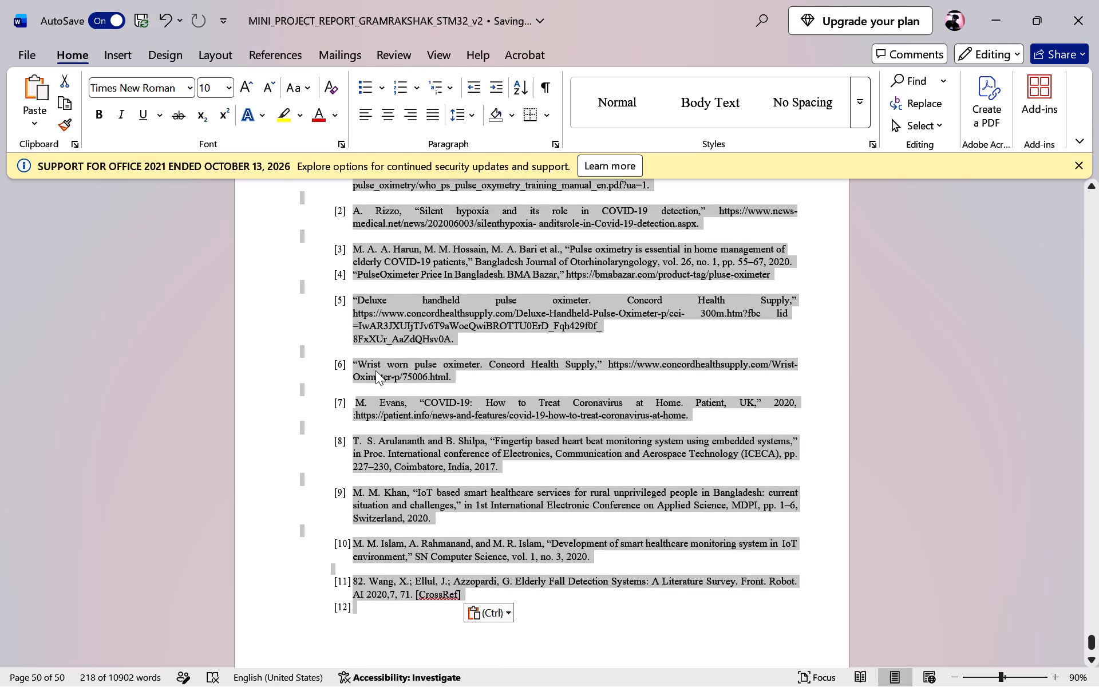
pyautogui.click(230, 93)
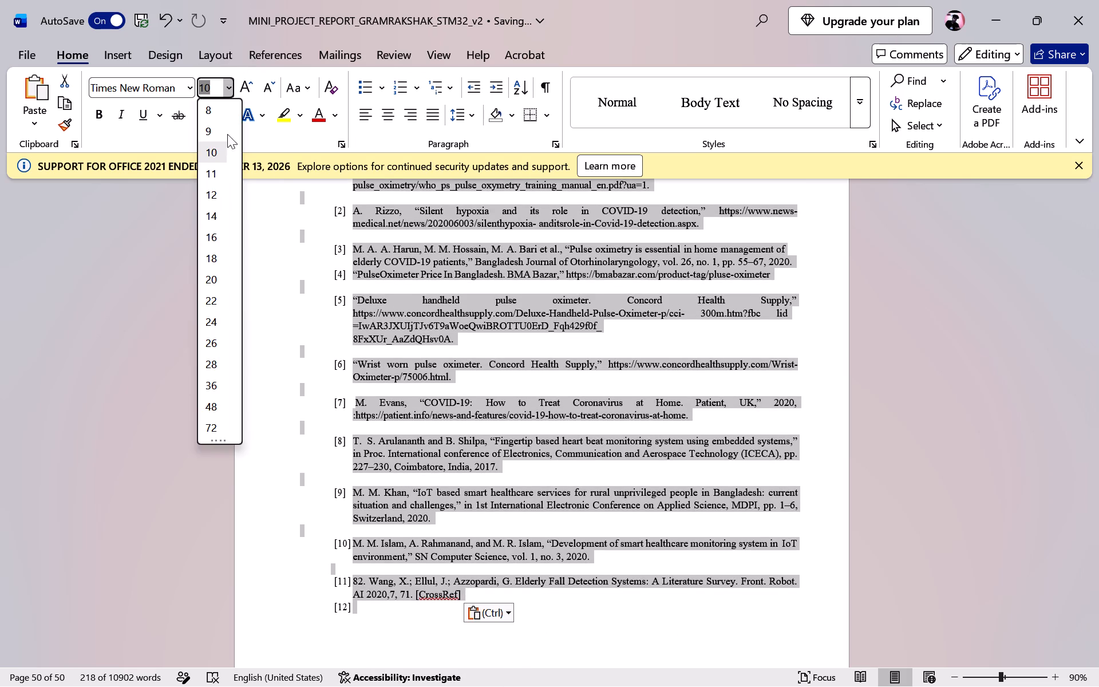
pyautogui.click(210, 194)
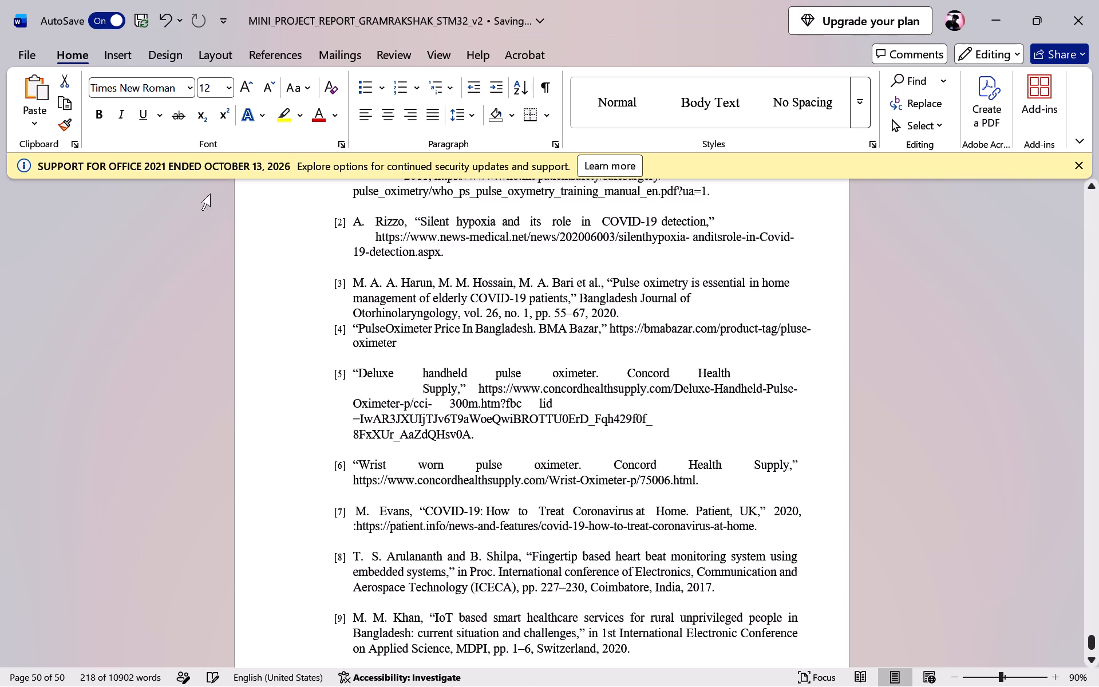
pyautogui.click(933, 232)
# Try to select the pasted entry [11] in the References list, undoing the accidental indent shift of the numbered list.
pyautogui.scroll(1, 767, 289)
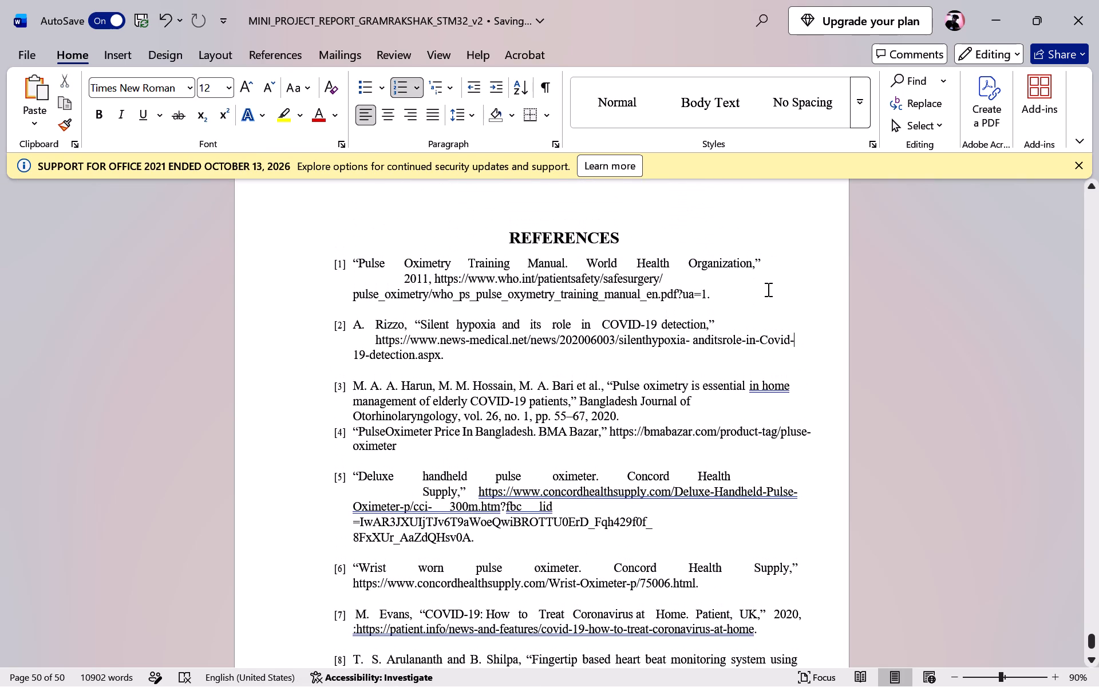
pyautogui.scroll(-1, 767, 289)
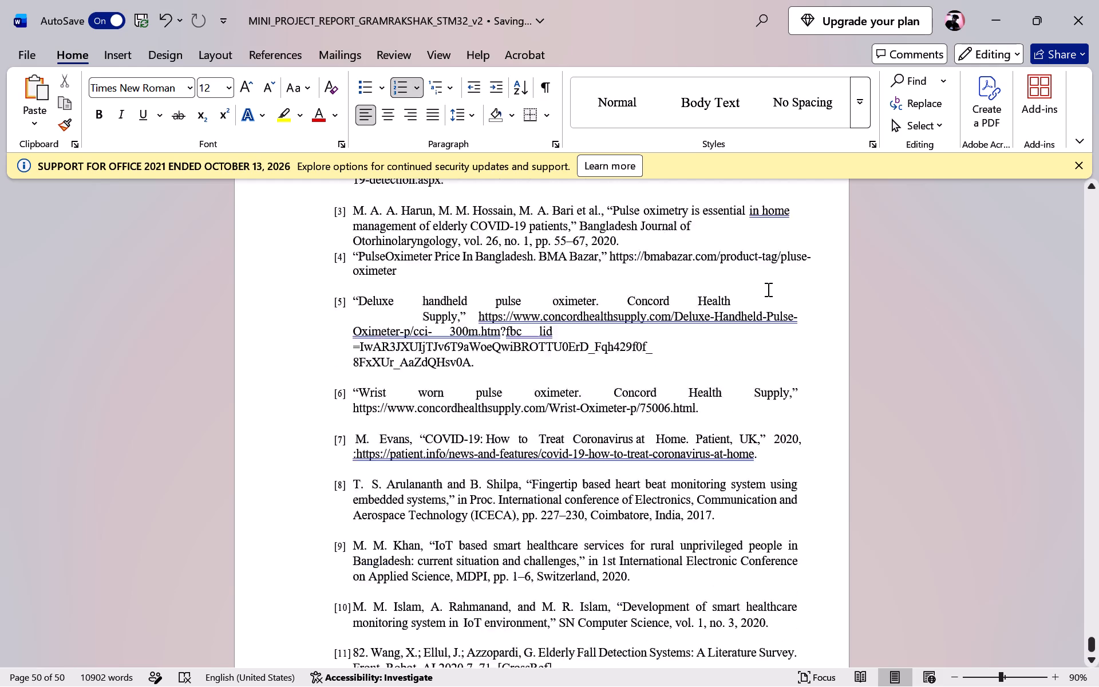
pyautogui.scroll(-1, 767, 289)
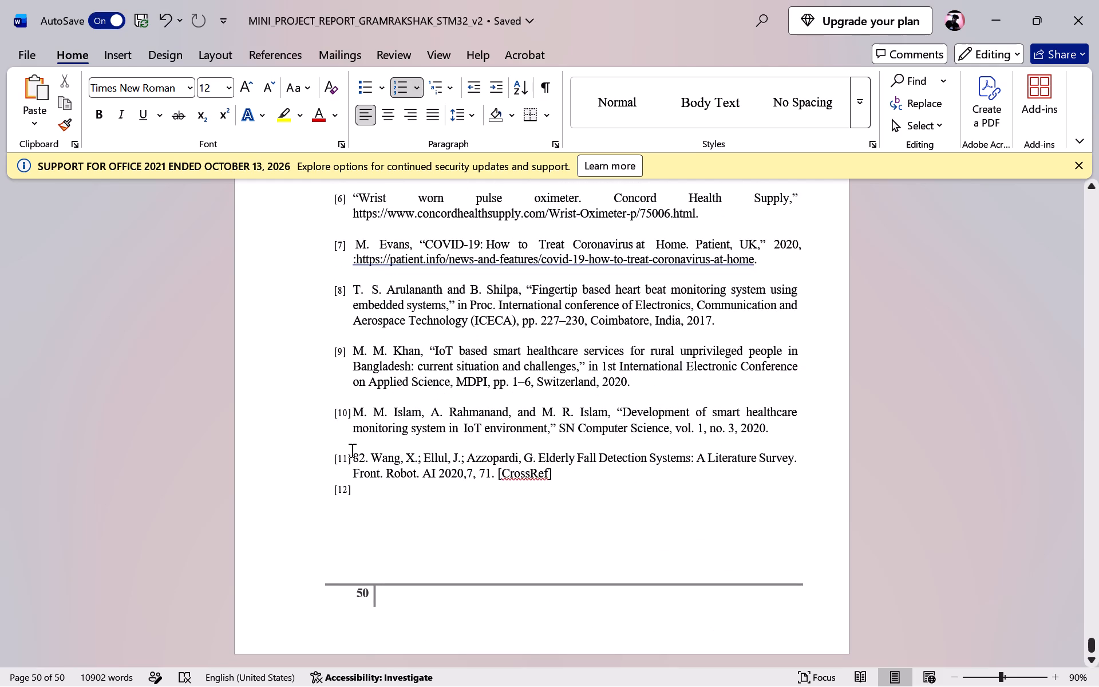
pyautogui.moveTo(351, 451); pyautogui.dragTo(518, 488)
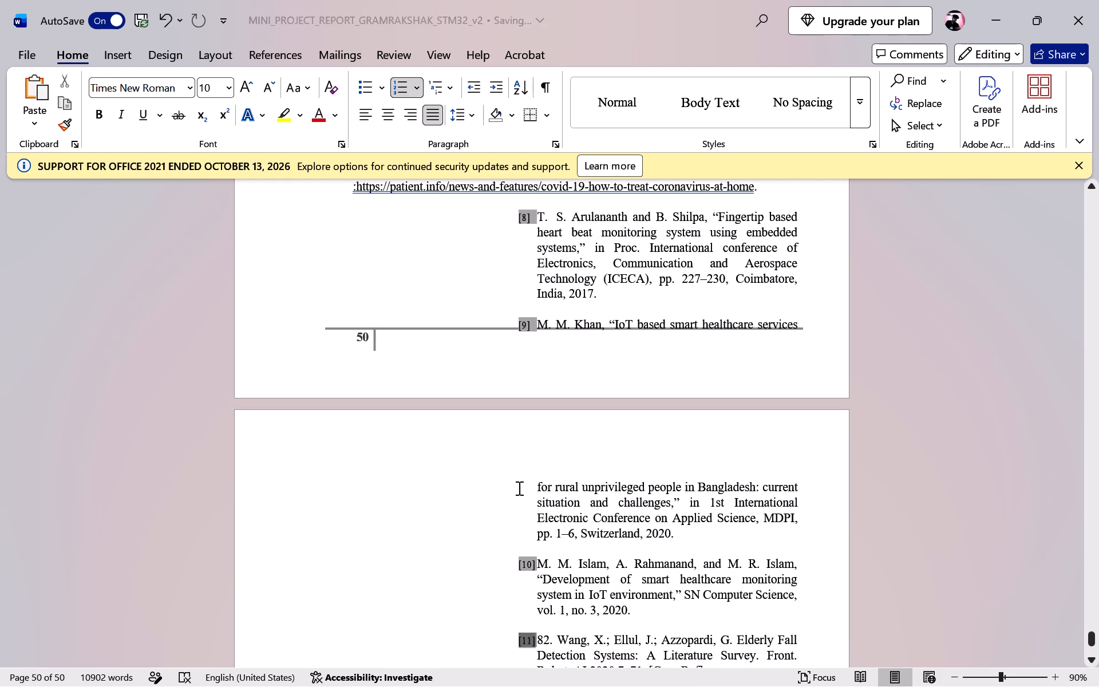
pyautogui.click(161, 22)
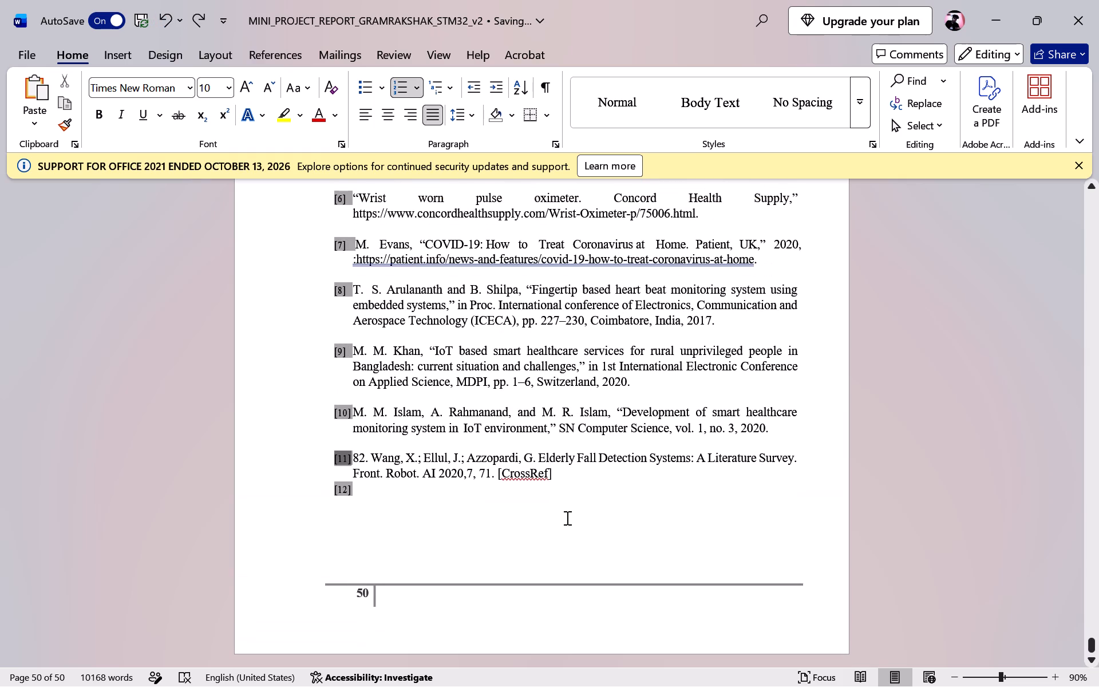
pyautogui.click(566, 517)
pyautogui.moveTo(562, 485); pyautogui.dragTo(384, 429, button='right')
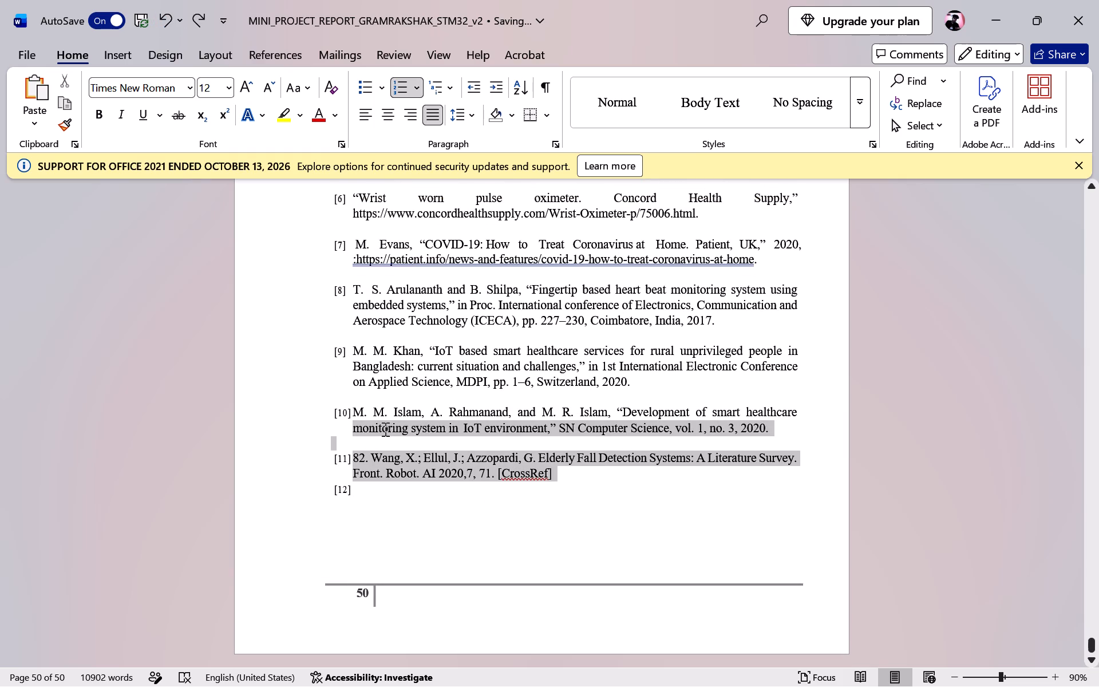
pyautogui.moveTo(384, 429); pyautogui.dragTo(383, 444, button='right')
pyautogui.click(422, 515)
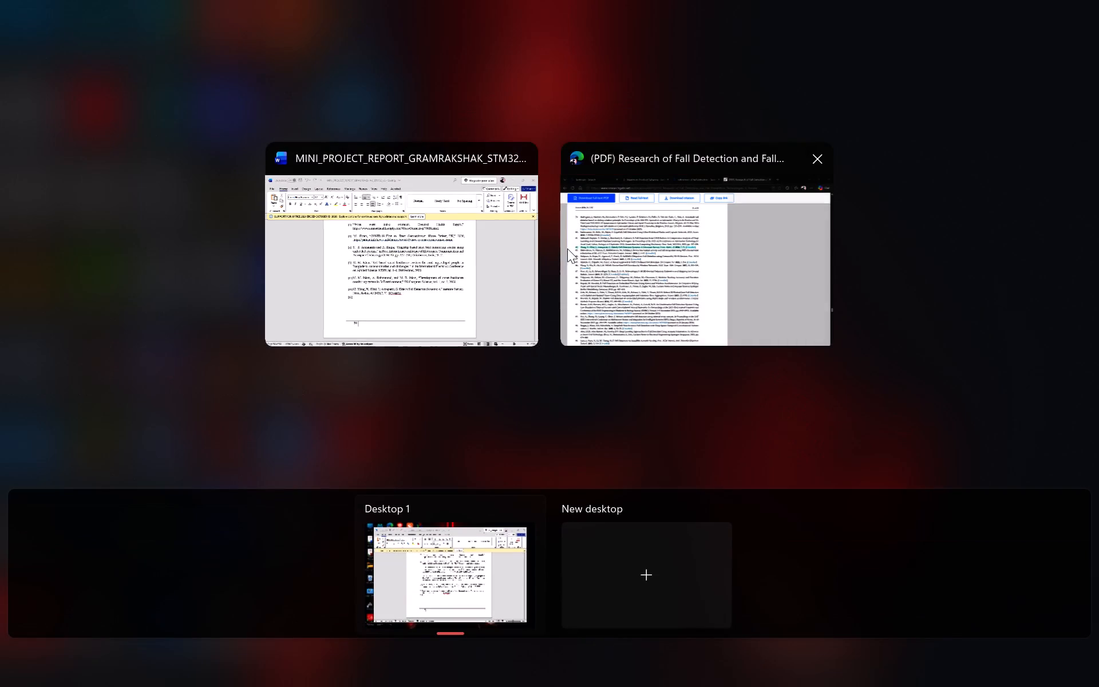
# Switch to the ResearchGate article in Edge and select the full text of reference 93, on robust unobtrusive fall detection using infrared array sensors.
pyautogui.click(567, 248)
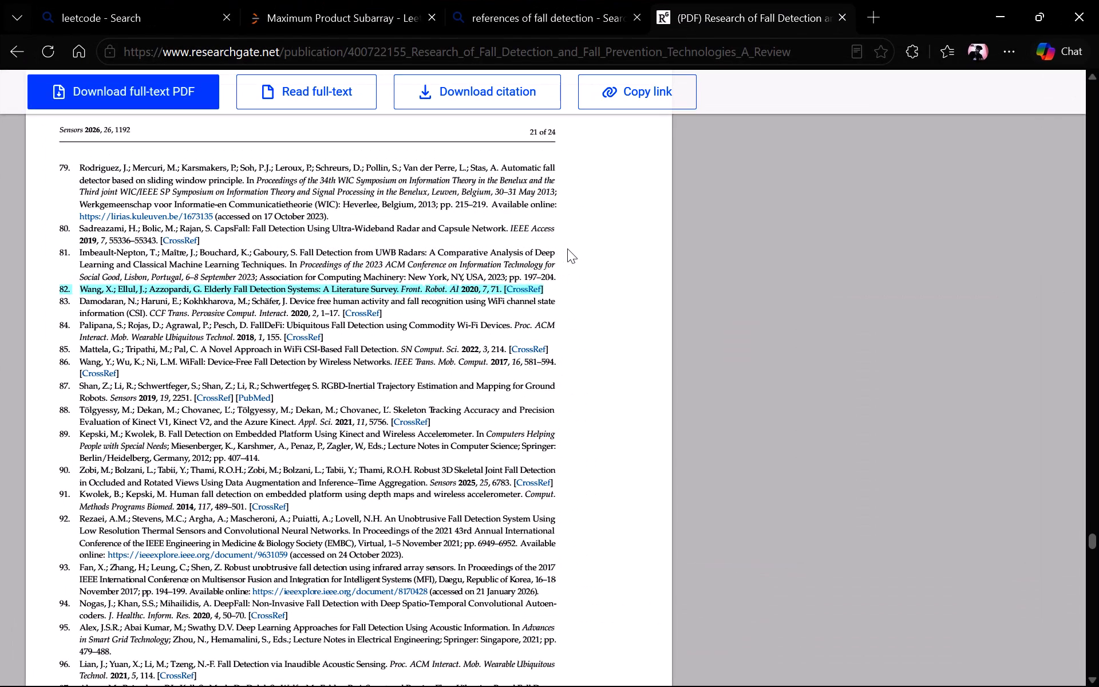
pyautogui.scroll(-1, 567, 248)
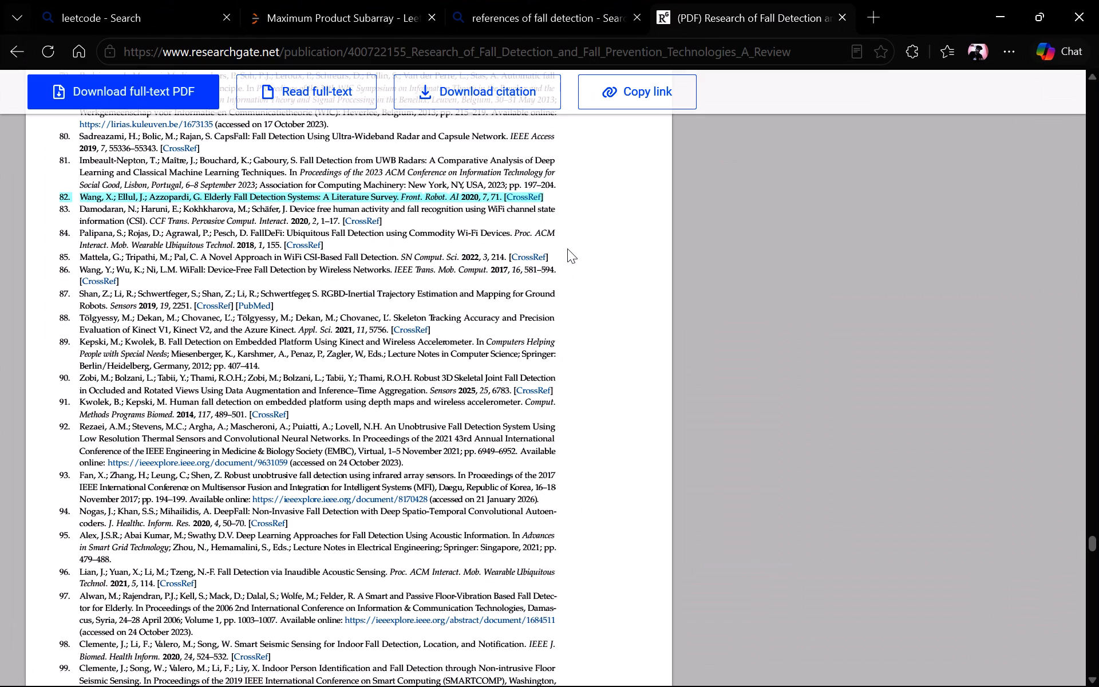
pyautogui.scroll(-1, 567, 248)
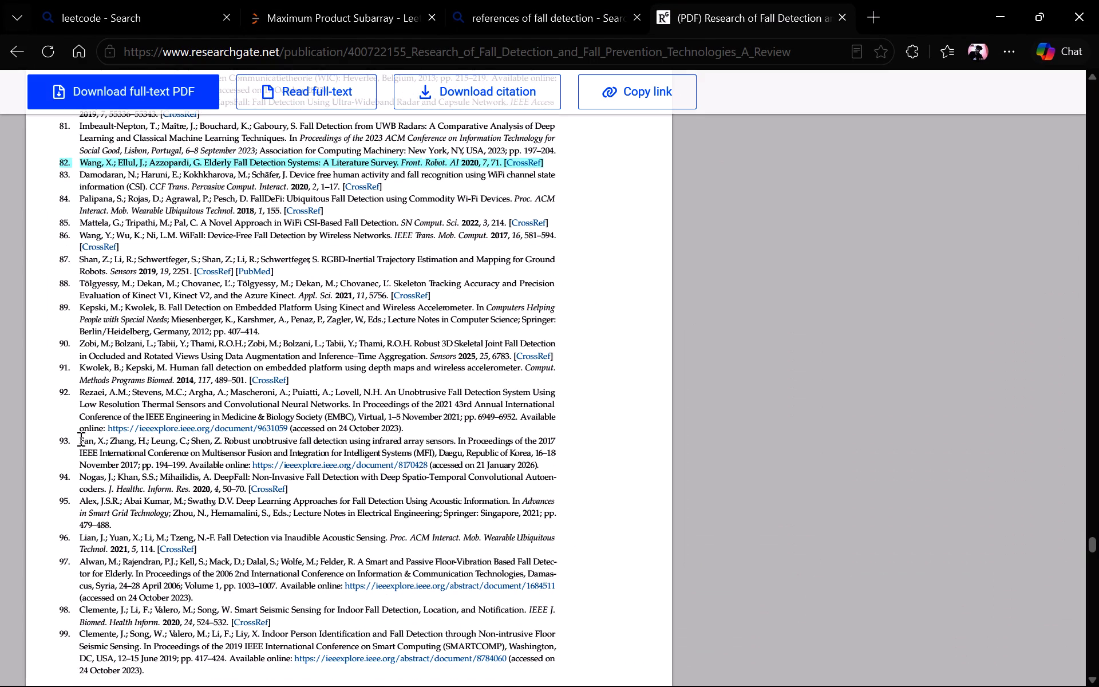
pyautogui.click(81, 440)
pyautogui.moveTo(81, 440); pyautogui.dragTo(267, 453)
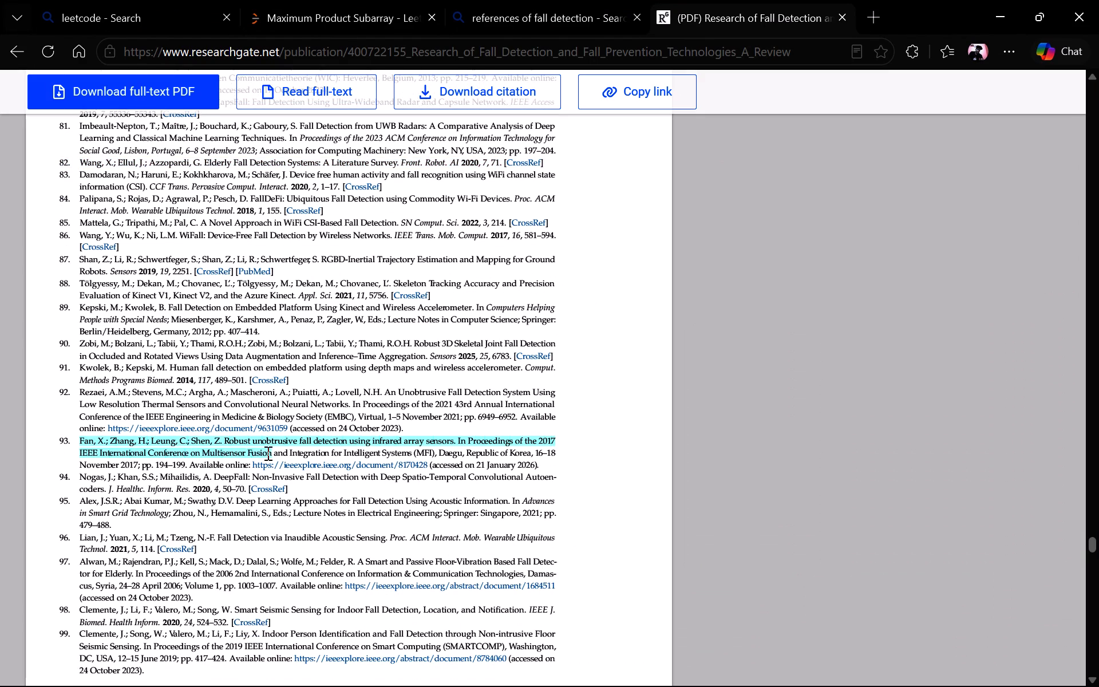
pyautogui.moveTo(267, 453); pyautogui.dragTo(527, 455)
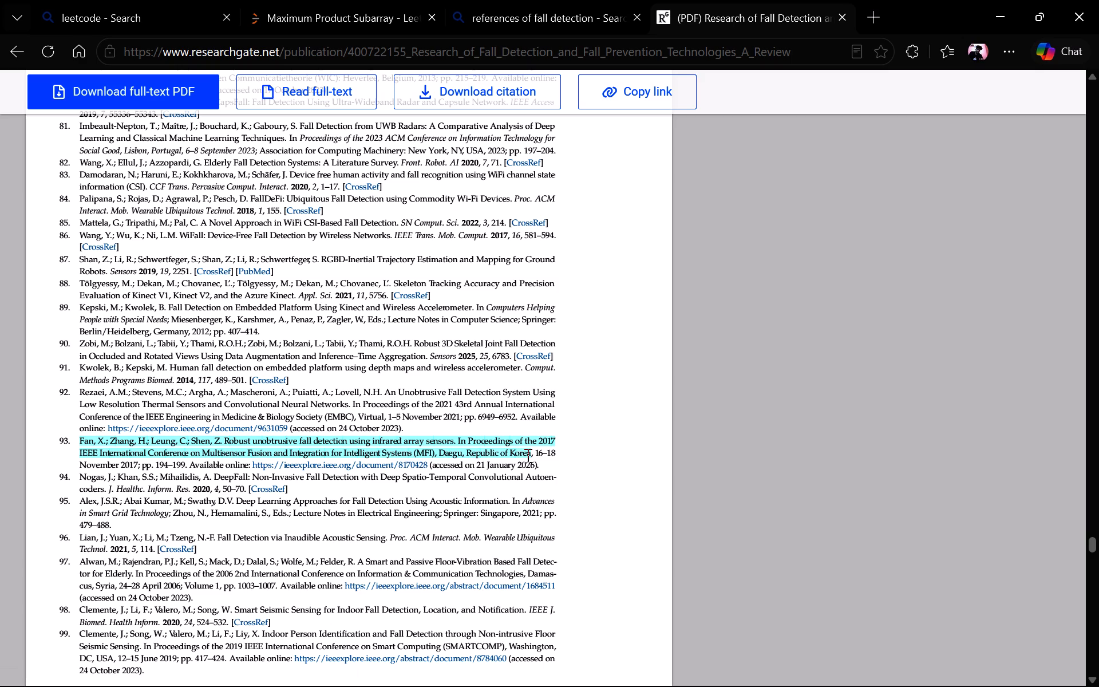
pyautogui.moveTo(527, 455); pyautogui.dragTo(537, 464)
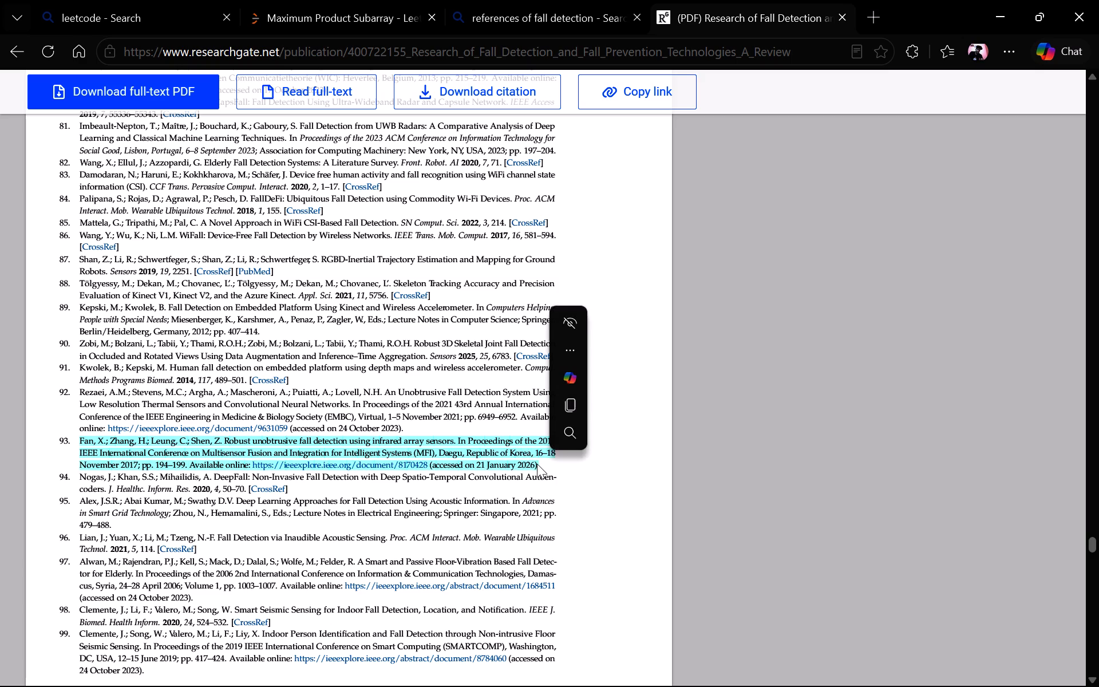
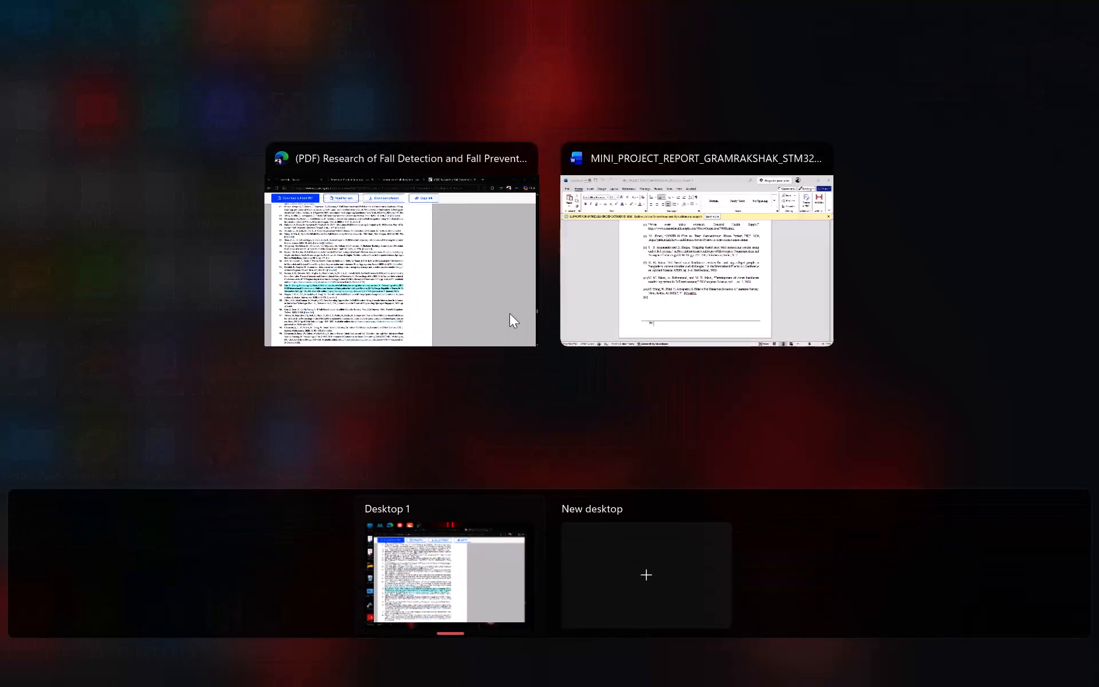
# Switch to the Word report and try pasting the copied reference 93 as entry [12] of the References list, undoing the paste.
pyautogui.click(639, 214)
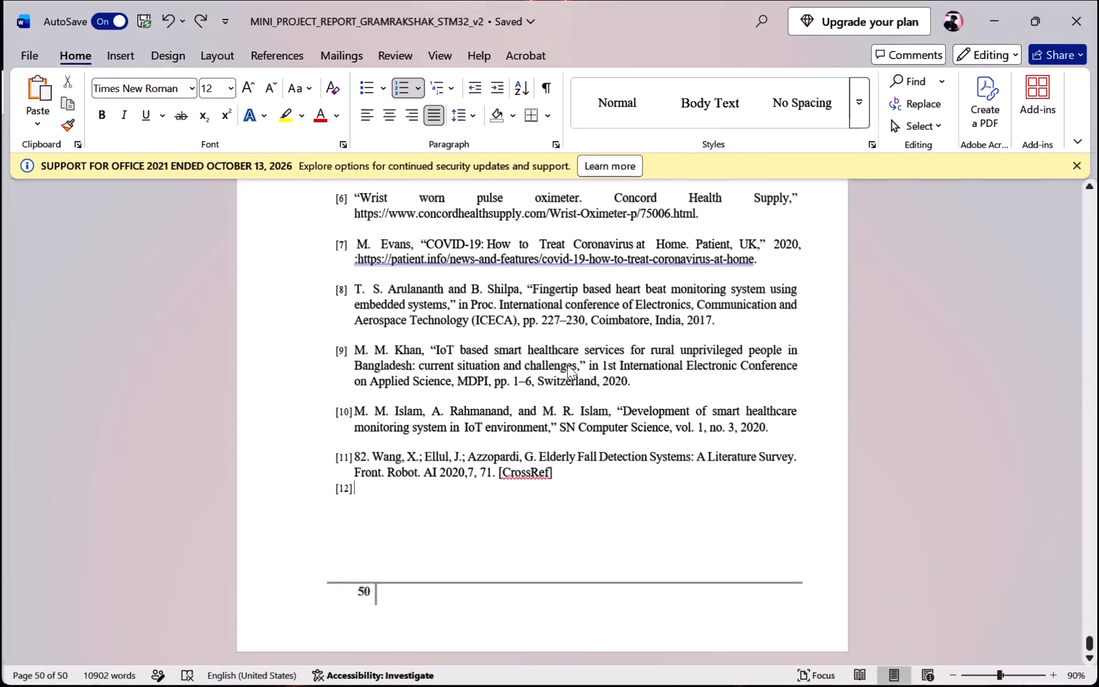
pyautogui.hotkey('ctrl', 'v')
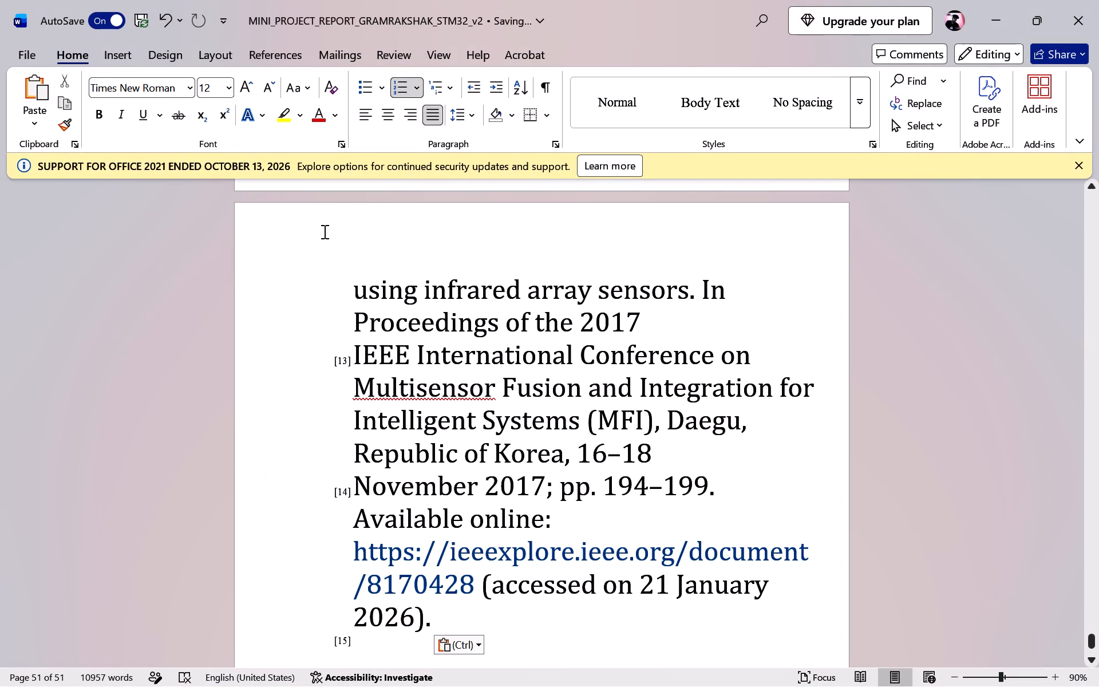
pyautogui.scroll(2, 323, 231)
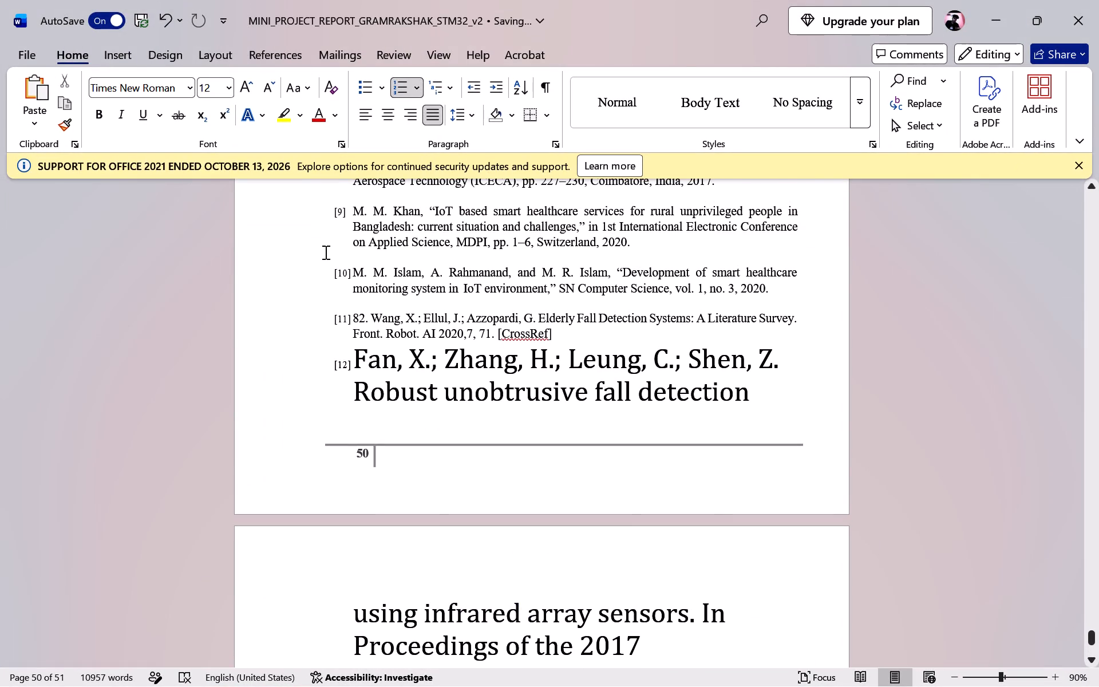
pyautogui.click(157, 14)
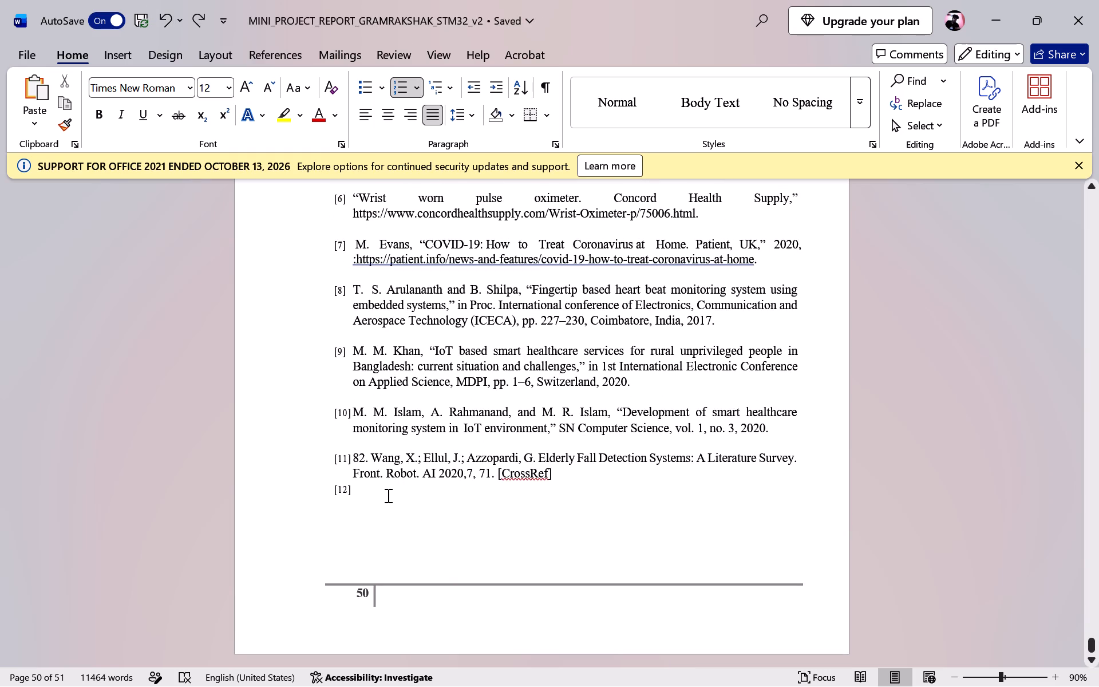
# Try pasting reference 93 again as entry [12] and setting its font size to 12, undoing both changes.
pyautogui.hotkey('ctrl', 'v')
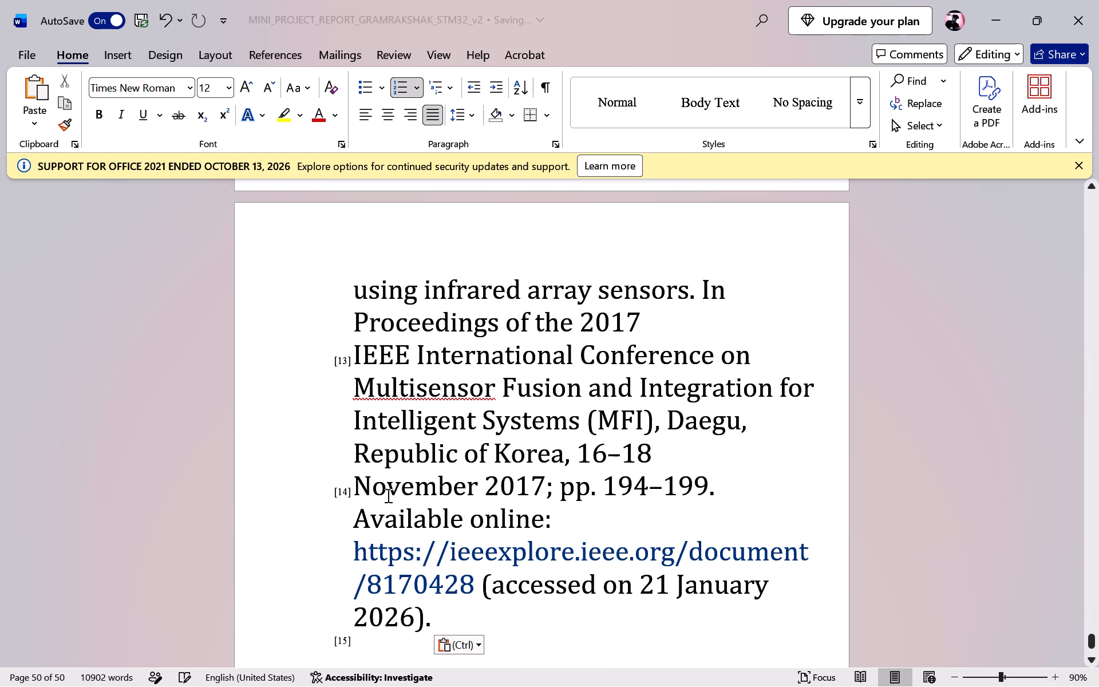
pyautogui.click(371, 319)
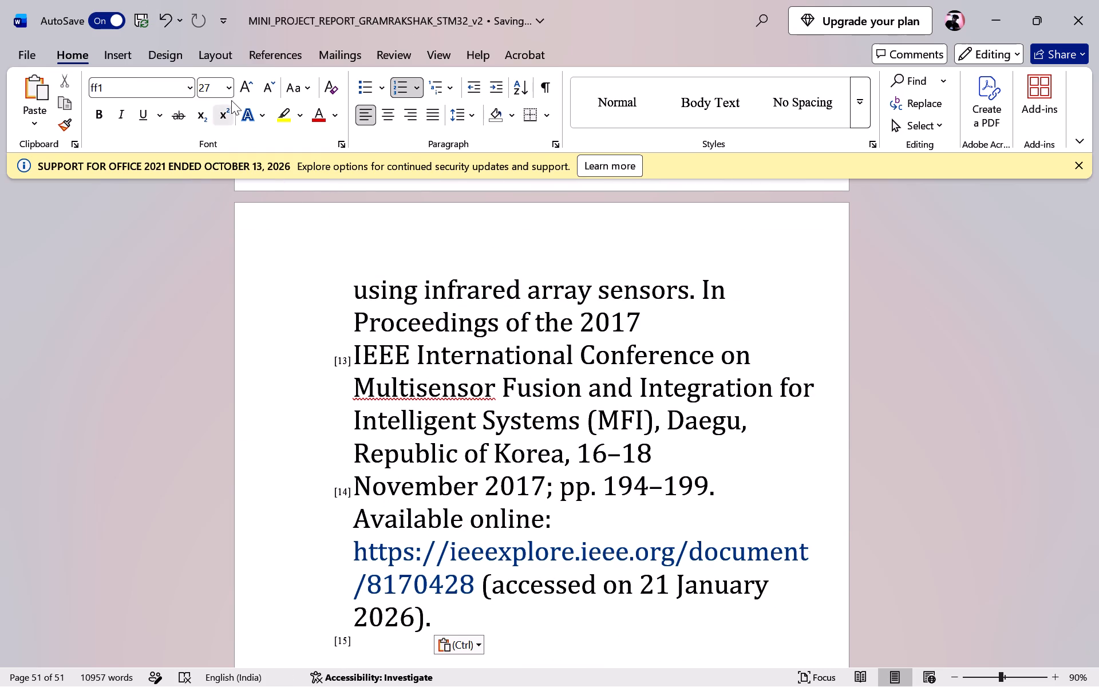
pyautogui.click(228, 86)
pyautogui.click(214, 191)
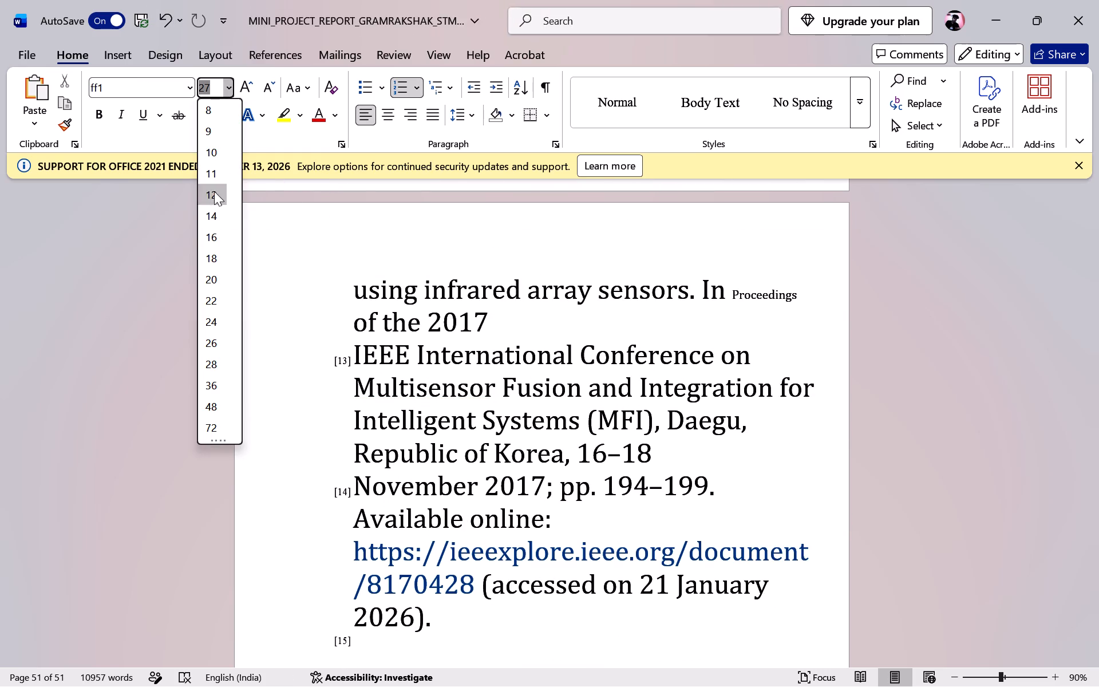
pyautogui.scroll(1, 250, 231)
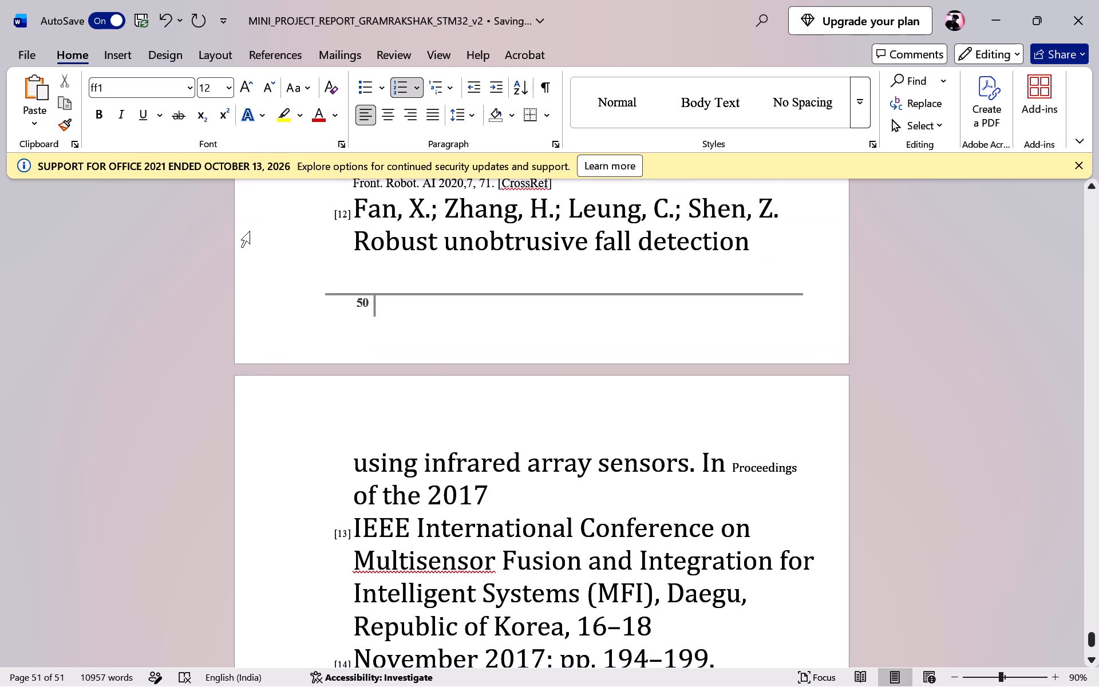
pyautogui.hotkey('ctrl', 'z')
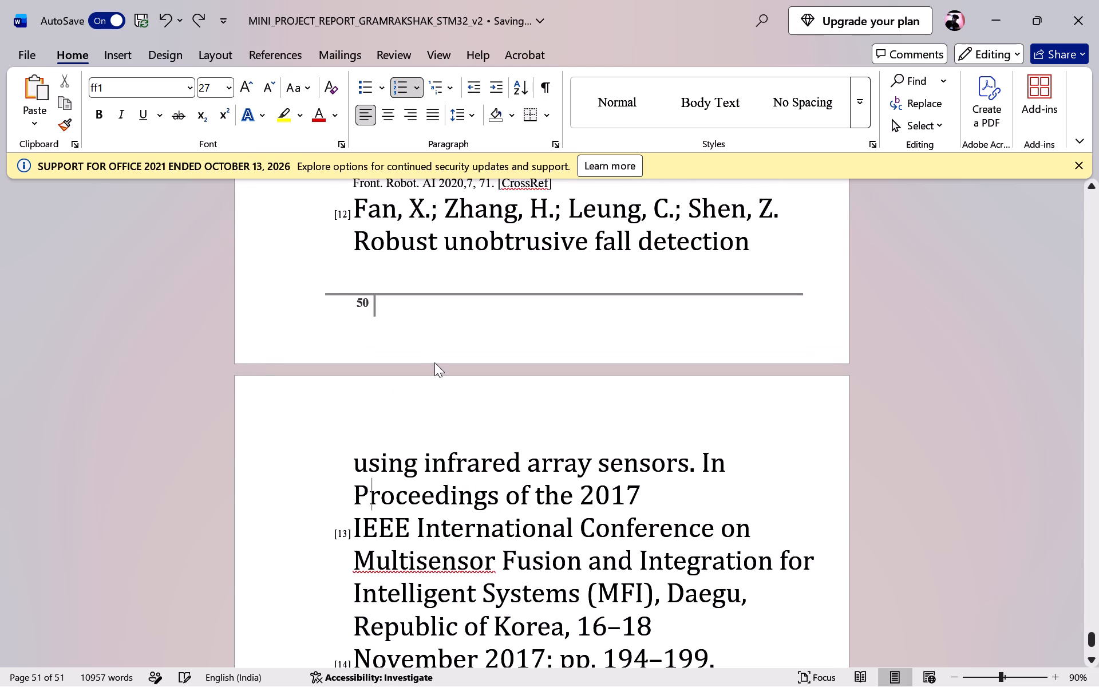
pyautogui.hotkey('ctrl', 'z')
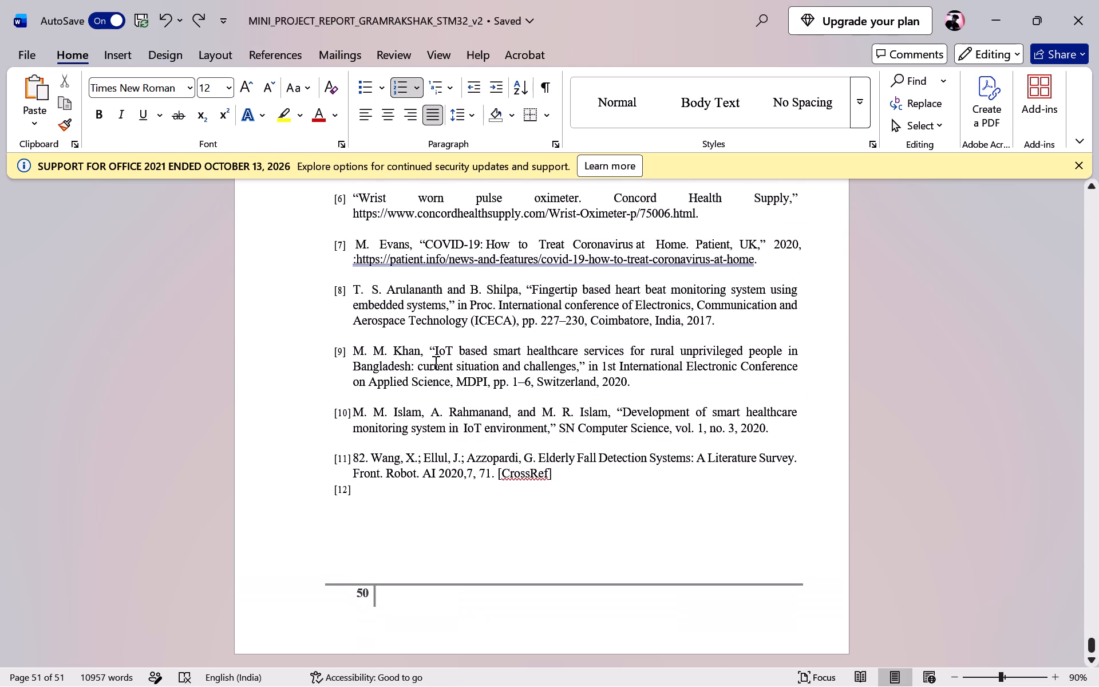
# Copy reference 94, on DeepFall non-invasive fall detection, from the ResearchGate article in Edge and paste it as entry [12] in the Word report.
pyautogui.click(570, 244)
pyautogui.scroll(-1, 400, 459)
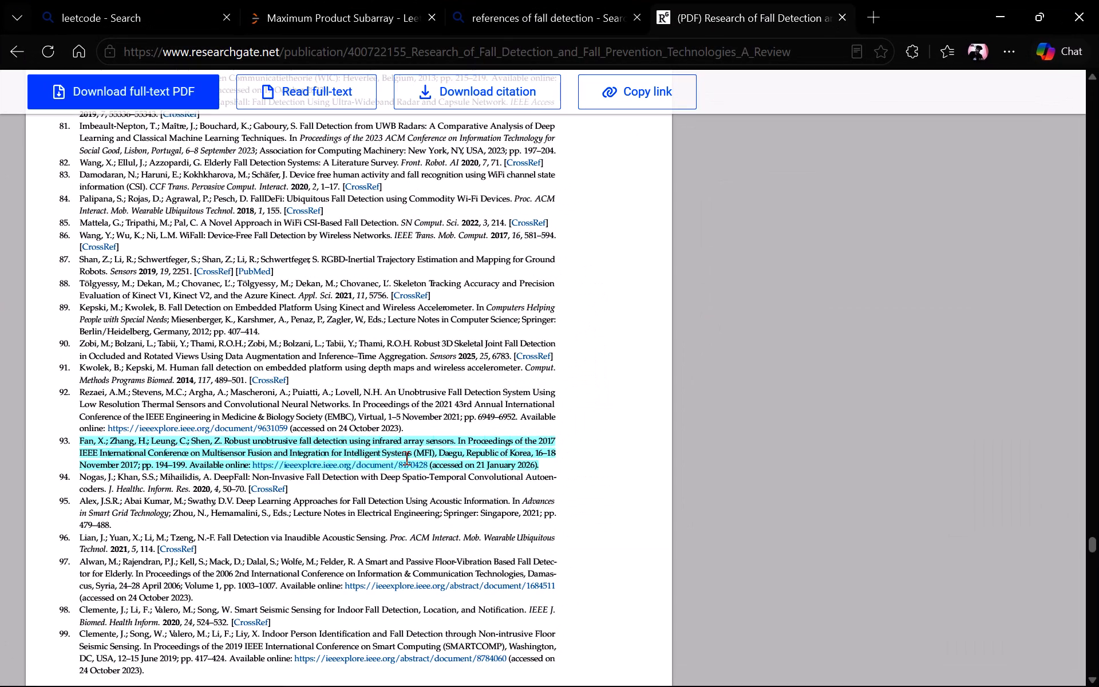
pyautogui.scroll(-1, 402, 459)
pyautogui.scroll(-1, 245, 521)
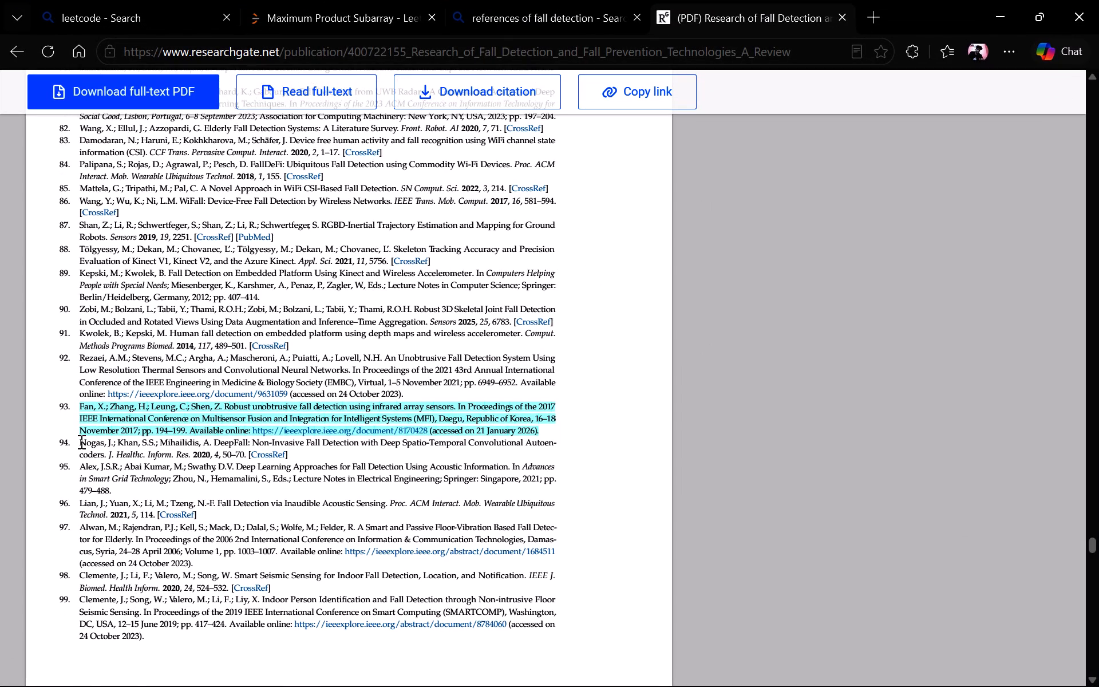
pyautogui.moveTo(80, 441); pyautogui.dragTo(303, 451)
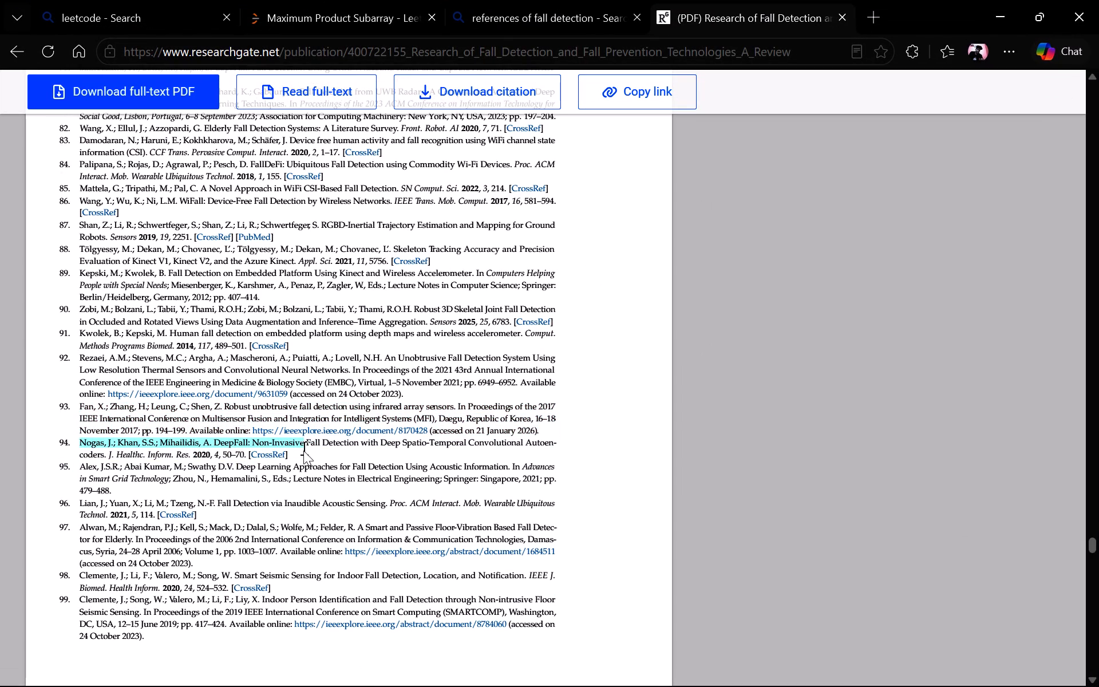
pyautogui.moveTo(303, 451); pyautogui.dragTo(290, 449)
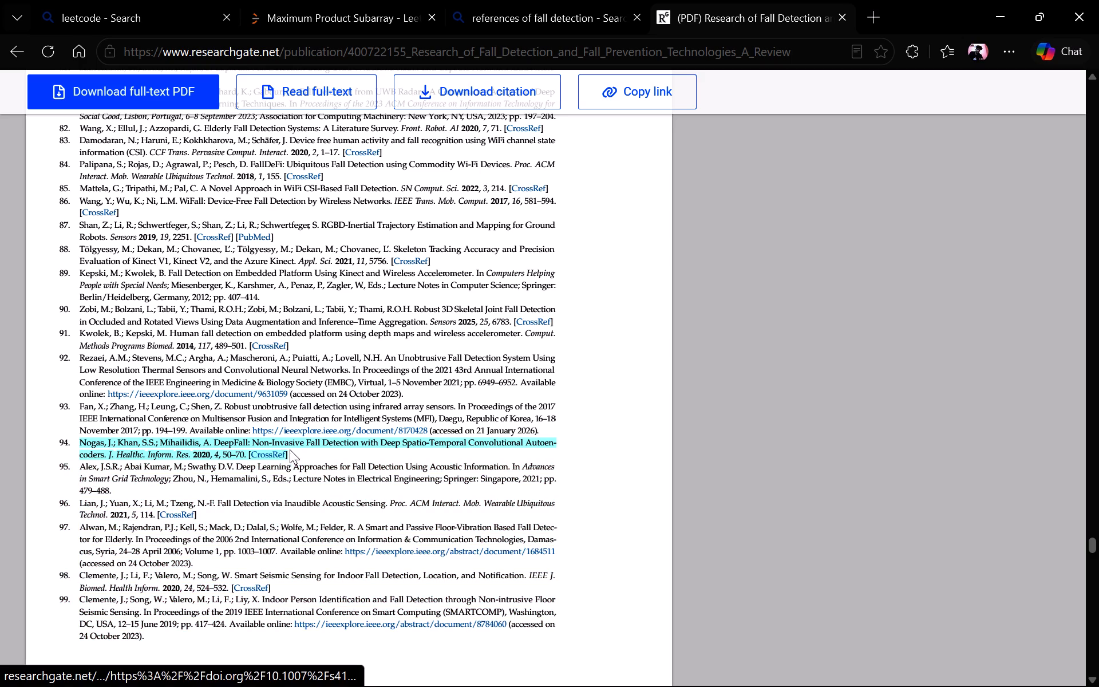
pyautogui.moveTo(290, 449); pyautogui.dragTo(291, 451)
pyautogui.hotkey('ctrl', 'c')
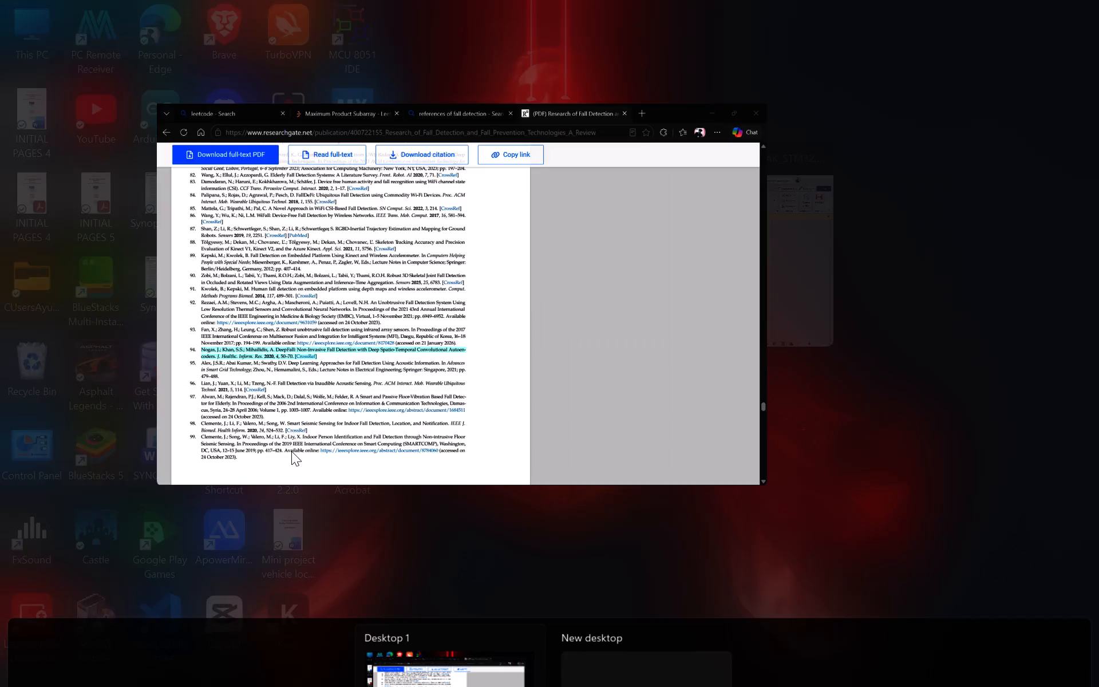
pyautogui.click(600, 200)
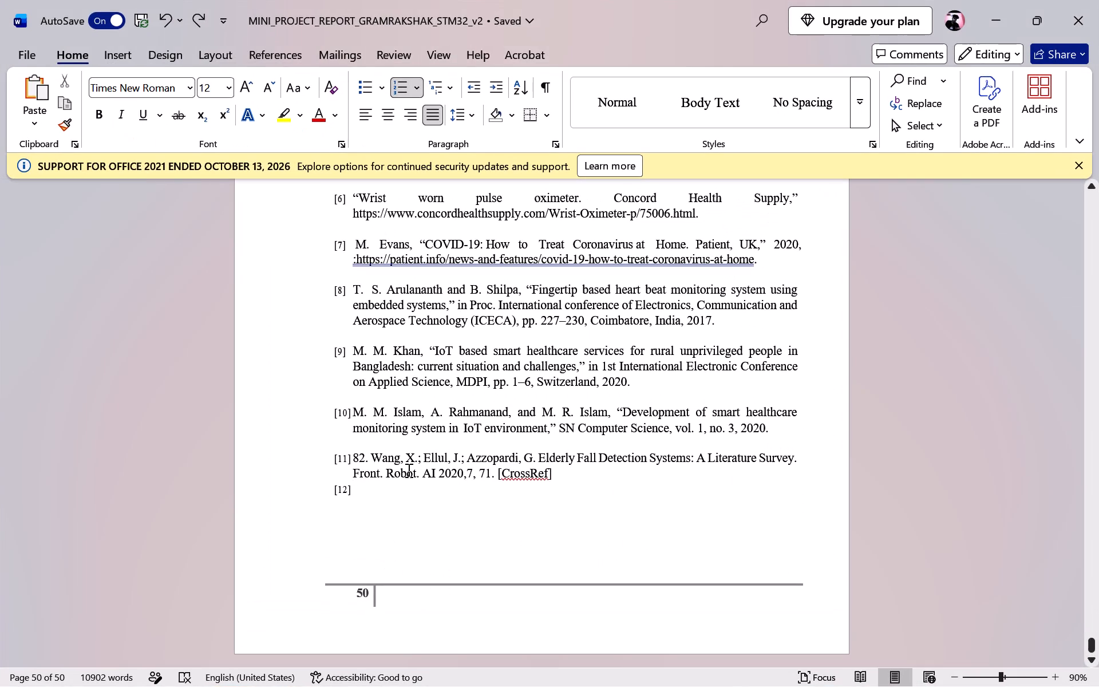
pyautogui.press('space')
pyautogui.hotkey('ctrl', 'v')
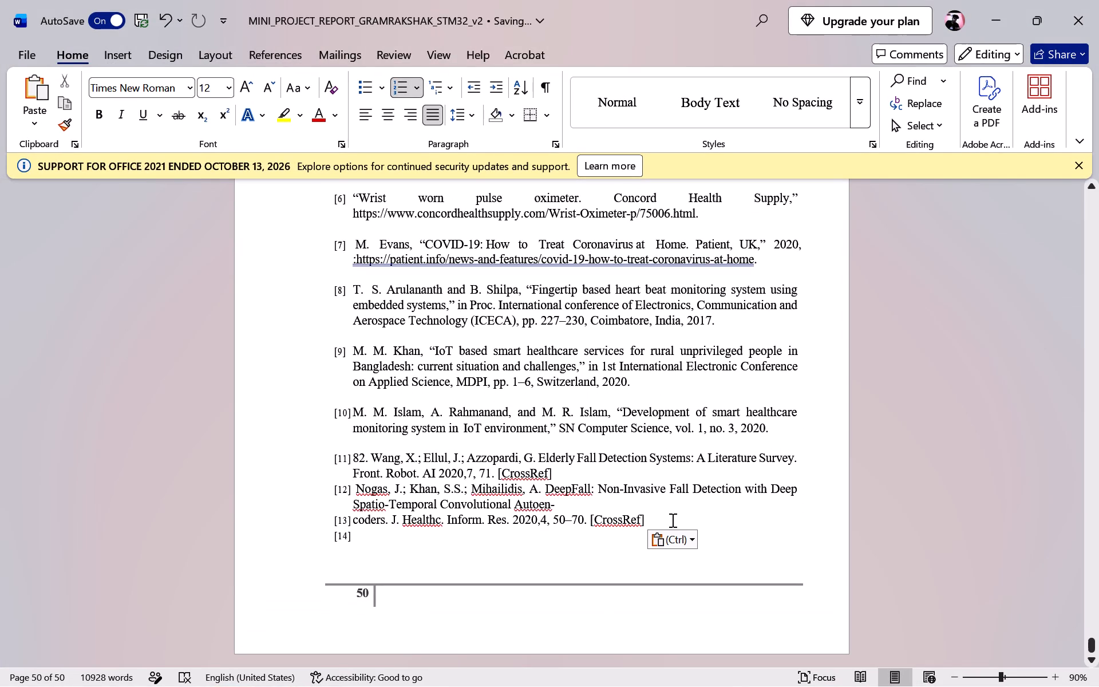
# Delete the text split off into entry [13] and the trailing "Autoen-" fragment, so entry [12] ends with "Spatio-Temporal Convolutional".
pyautogui.click(657, 519)
pyautogui.press('BackSpace')
pyautogui.press('BackSpace')
pyautogui.press('BackSpace')
pyautogui.press('BackSpace')
pyautogui.press('BackSpace')
pyautogui.press('BackSpace')
pyautogui.press('BackSpace')
pyautogui.press('BackSpace')
pyautogui.press('BackSpace')
pyautogui.press('BackSpace')
pyautogui.press('BackSpace')
pyautogui.press('BackSpace')
pyautogui.press('BackSpace')
pyautogui.press('BackSpace')
pyautogui.press('BackSpace')
pyautogui.press('BackSpace')
pyautogui.press('BackSpace')
pyautogui.press('BackSpace')
pyautogui.press('BackSpace')
pyautogui.press('BackSpace')
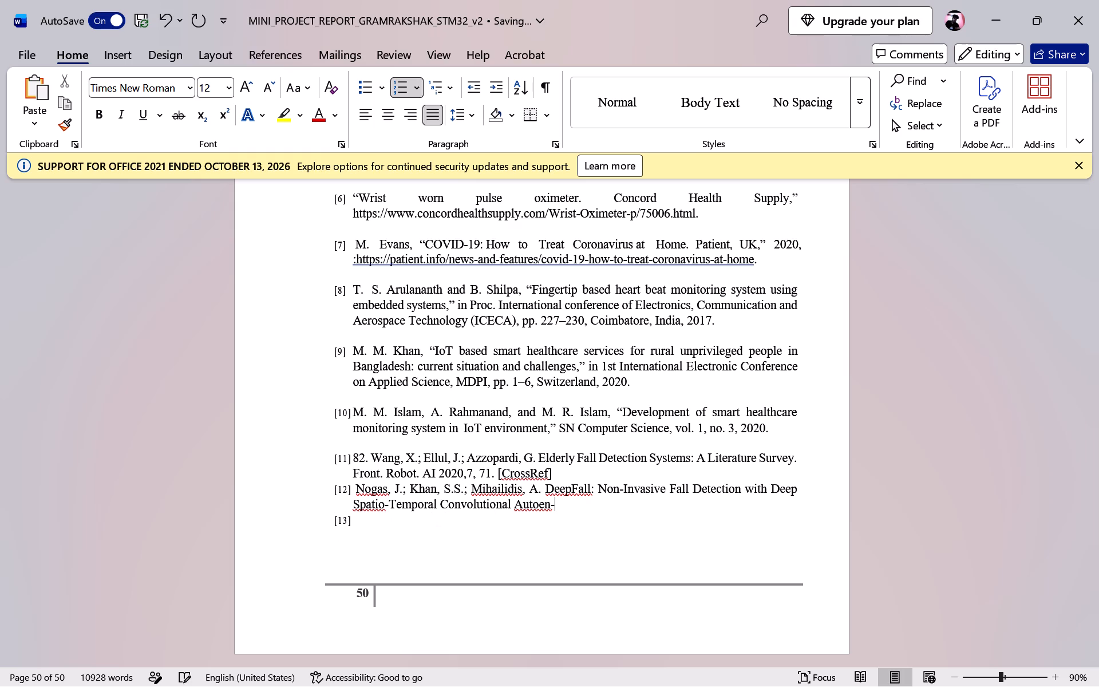
pyautogui.press('BackSpace')
pyautogui.press('BackSpace')
pyautogui.press('BackSpace')
pyautogui.press('BackSpace')
pyautogui.press('BackSpace')
pyautogui.press('BackSpace')
pyautogui.press('BackSpace')
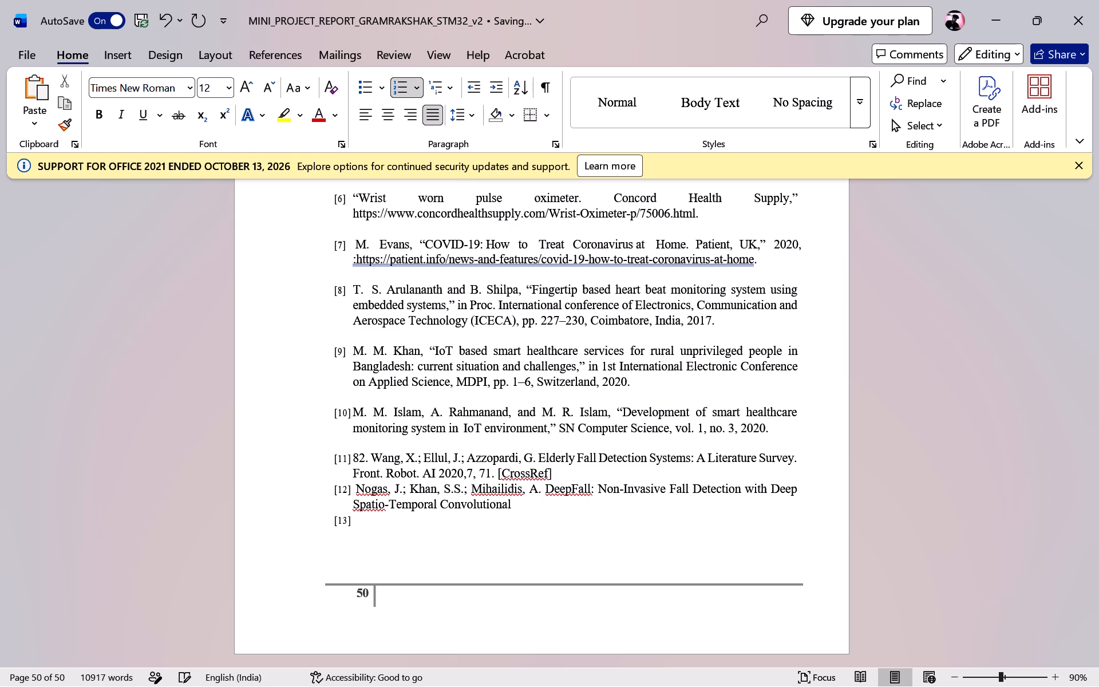
# Delete the "[CrossRef]" tag from the end of entry [11] in the References list.
pyautogui.click(653, 485)
pyautogui.click(560, 475)
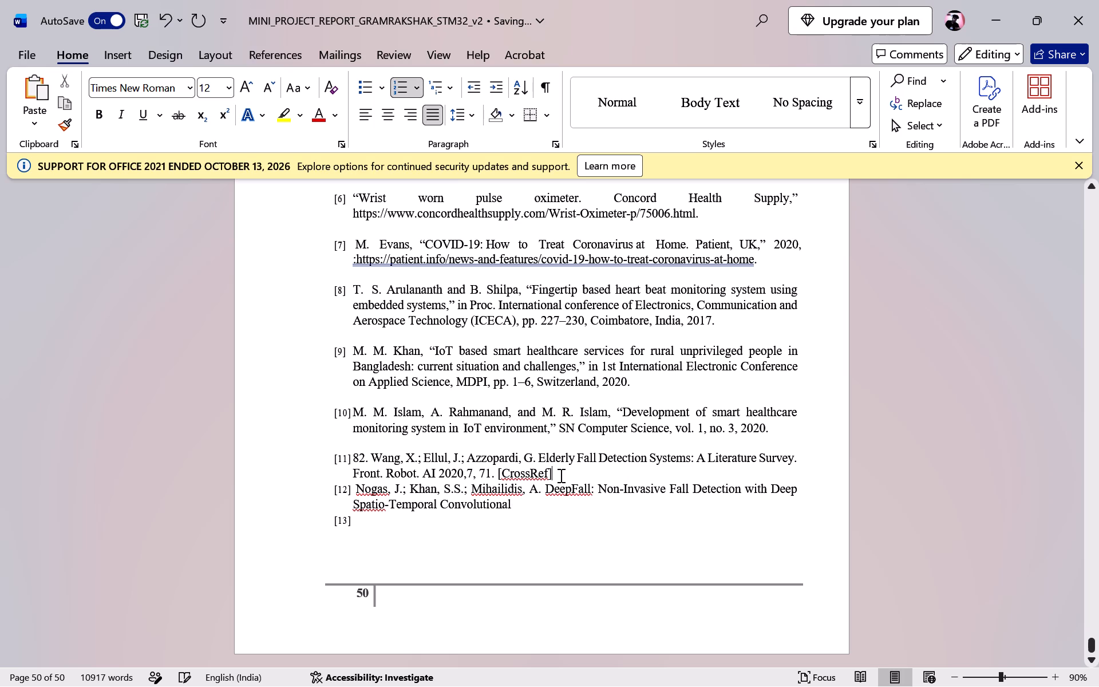
pyautogui.press('BackSpace')
pyautogui.press('BackSpace')
pyautogui.press('BackSpace')
pyautogui.press('BackSpace')
pyautogui.press('BackSpace')
pyautogui.press('BackSpace')
pyautogui.press('BackSpace')
pyautogui.press('BackSpace')
pyautogui.press('BackSpace')
pyautogui.press('BackSpace')
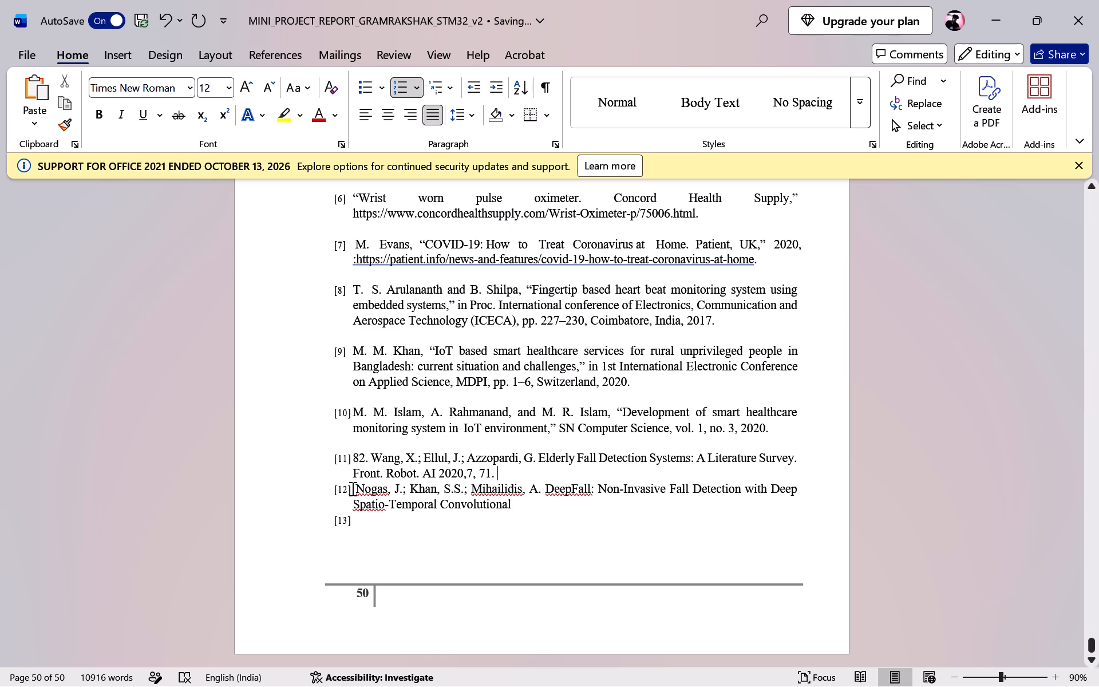
# Set the line spacing of all References entries, [1] through [12], to 1.5.
pyautogui.moveTo(351, 488); pyautogui.dragTo(505, 501)
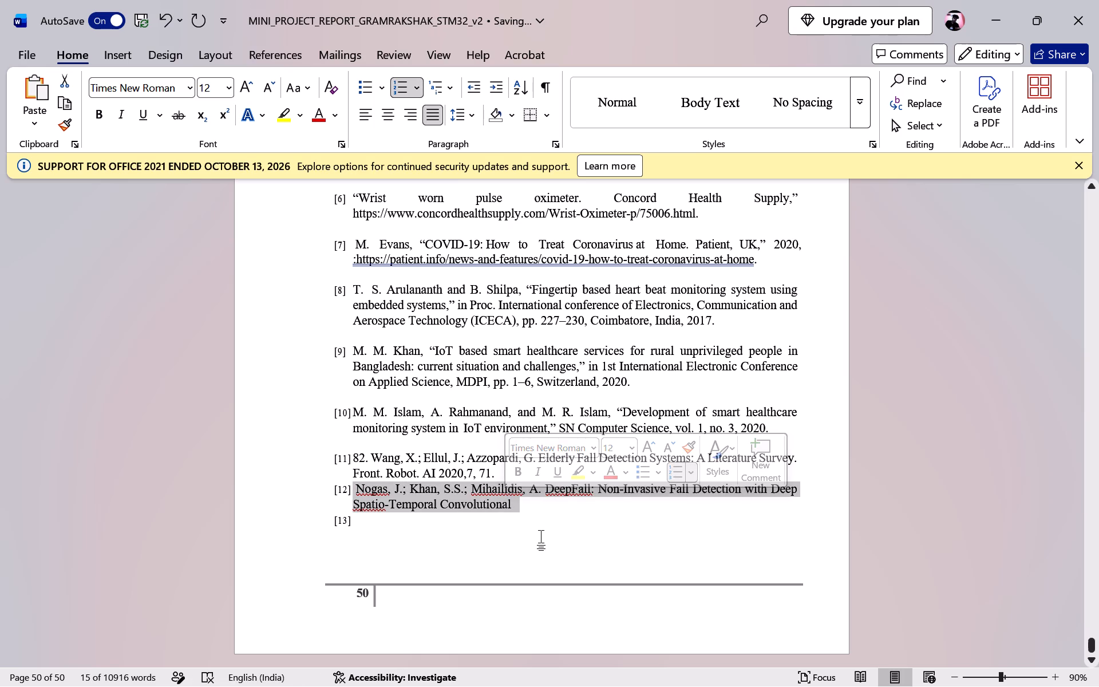
pyautogui.click(469, 114)
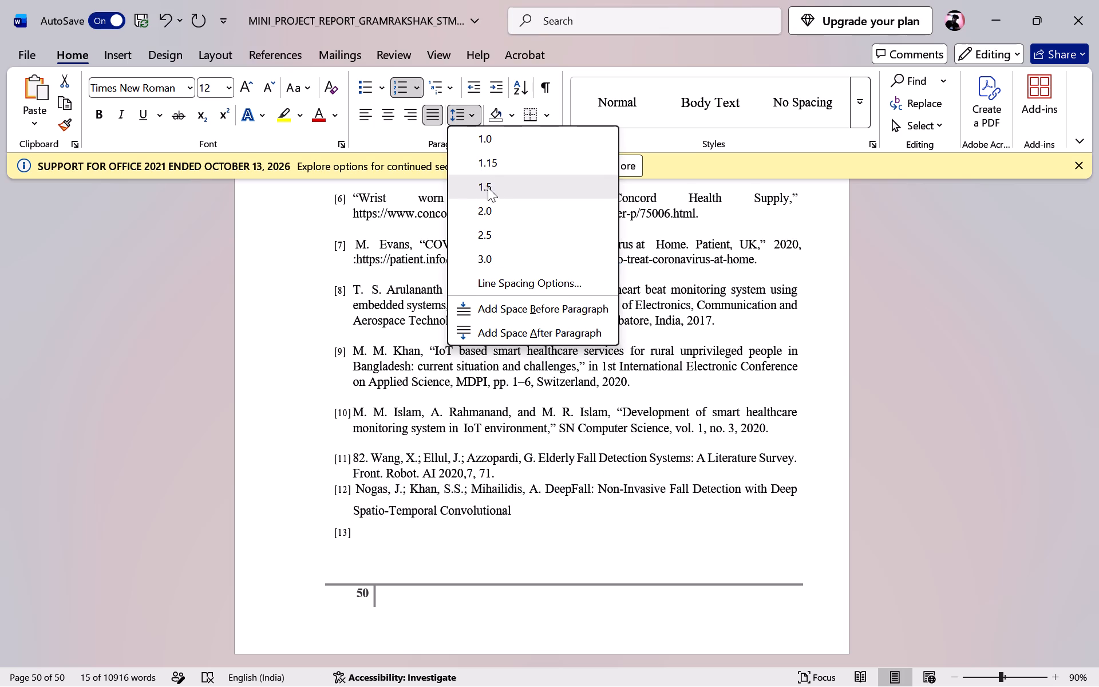
pyautogui.click(488, 184)
pyautogui.scroll(1, 402, 262)
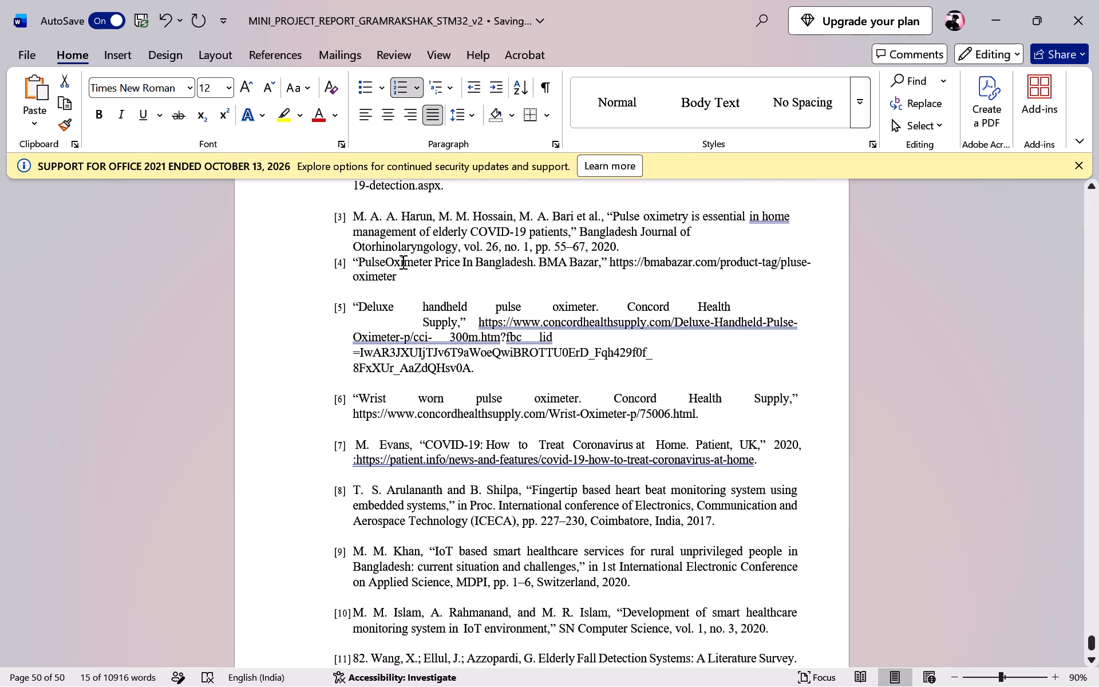
pyautogui.scroll(2, 388, 275)
pyautogui.moveTo(353, 328); pyautogui.dragTo(567, 602)
pyautogui.click(471, 117)
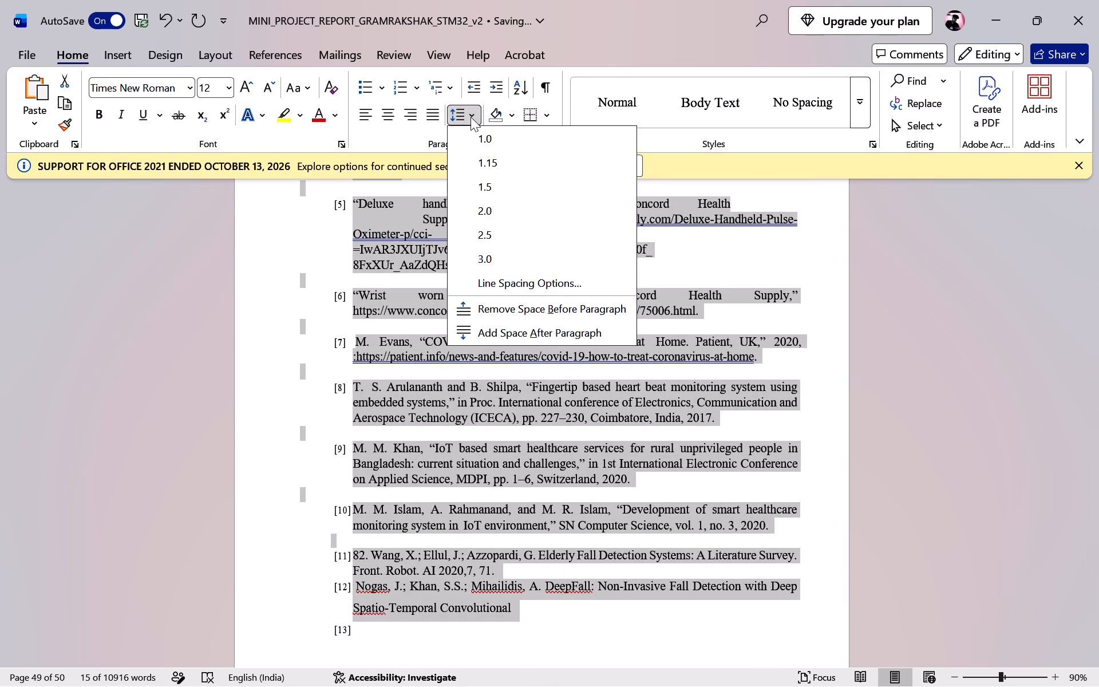
pyautogui.click(491, 184)
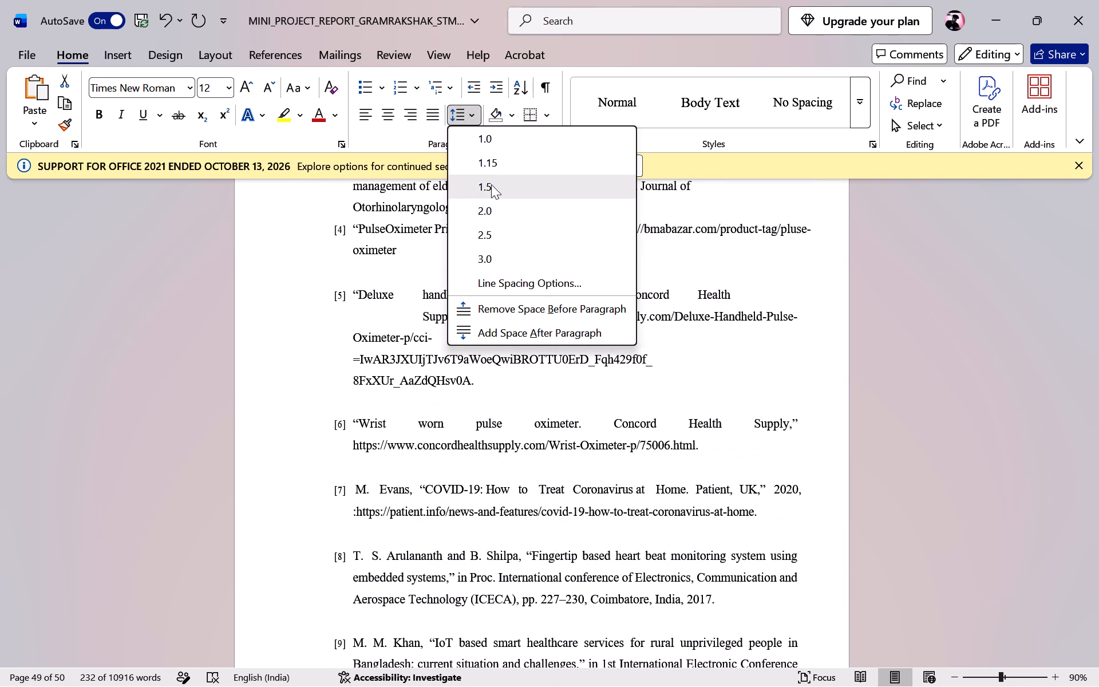
pyautogui.click(1006, 283)
pyautogui.scroll(-4, 710, 365)
# Apply justified alignment to the whole References list, from entry [1] through the empty entry [13].
pyautogui.scroll(3, 710, 365)
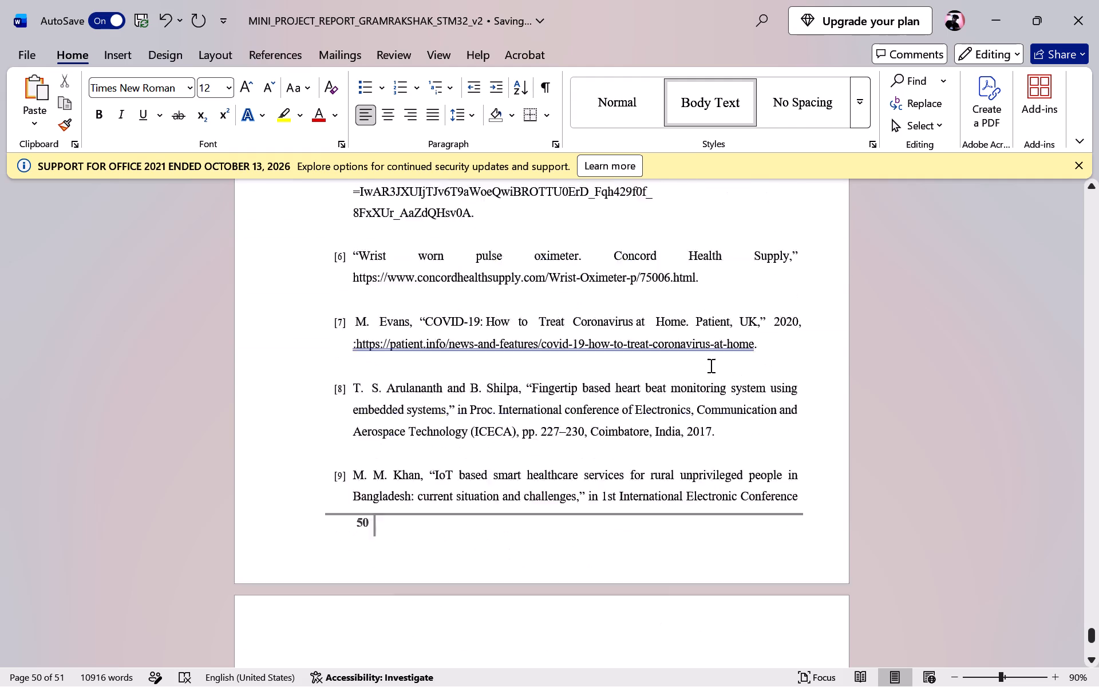
pyautogui.scroll(1, 710, 365)
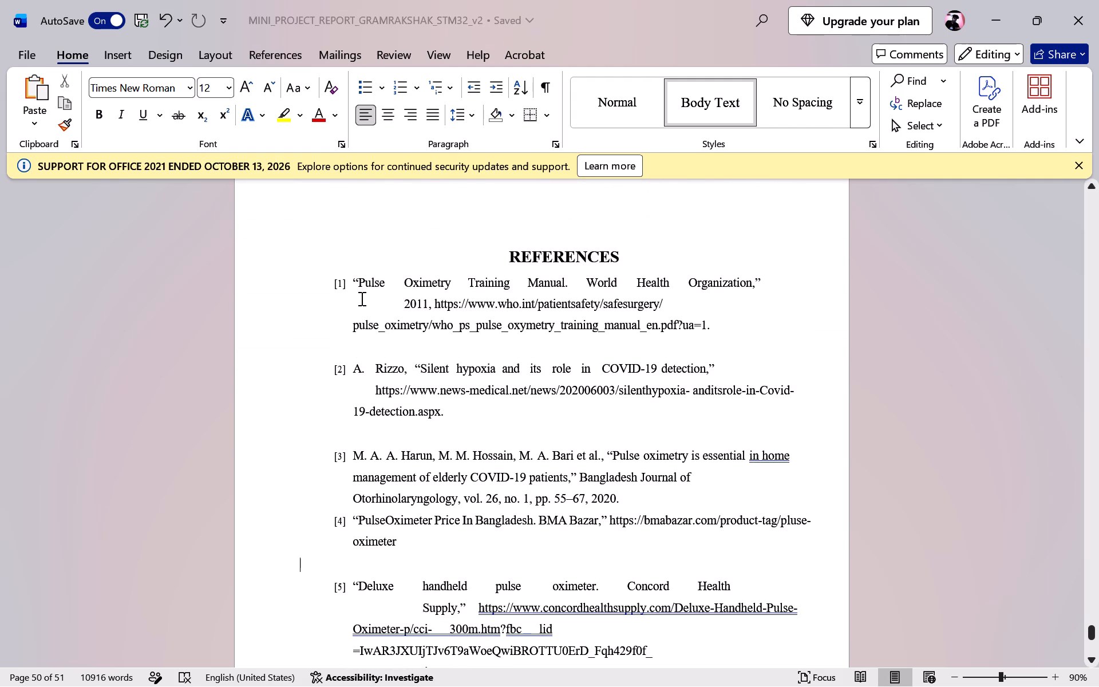
pyautogui.moveTo(353, 279); pyautogui.dragTo(409, 373)
pyautogui.click(452, 428)
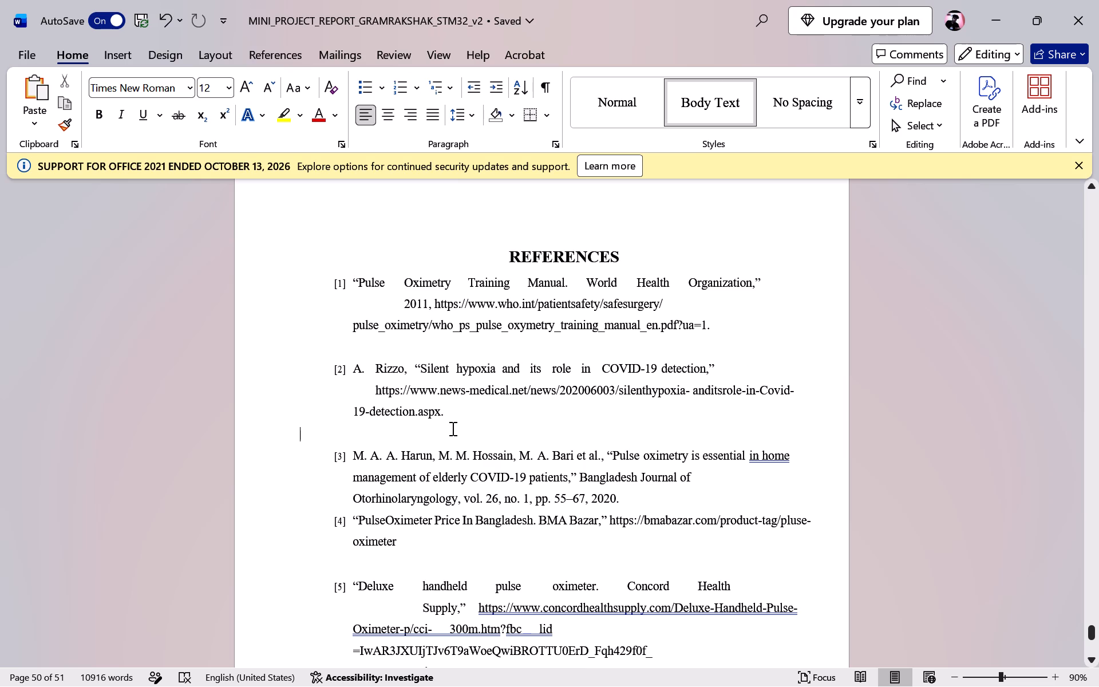
pyautogui.click(433, 116)
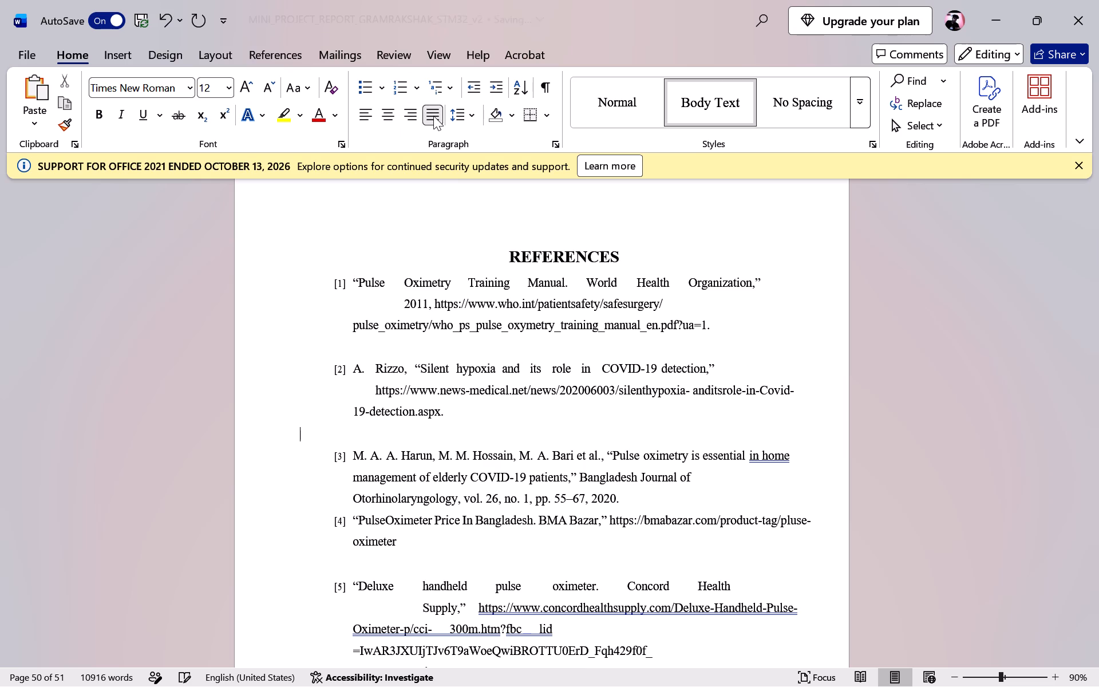
pyautogui.moveTo(350, 278); pyautogui.dragTo(564, 686)
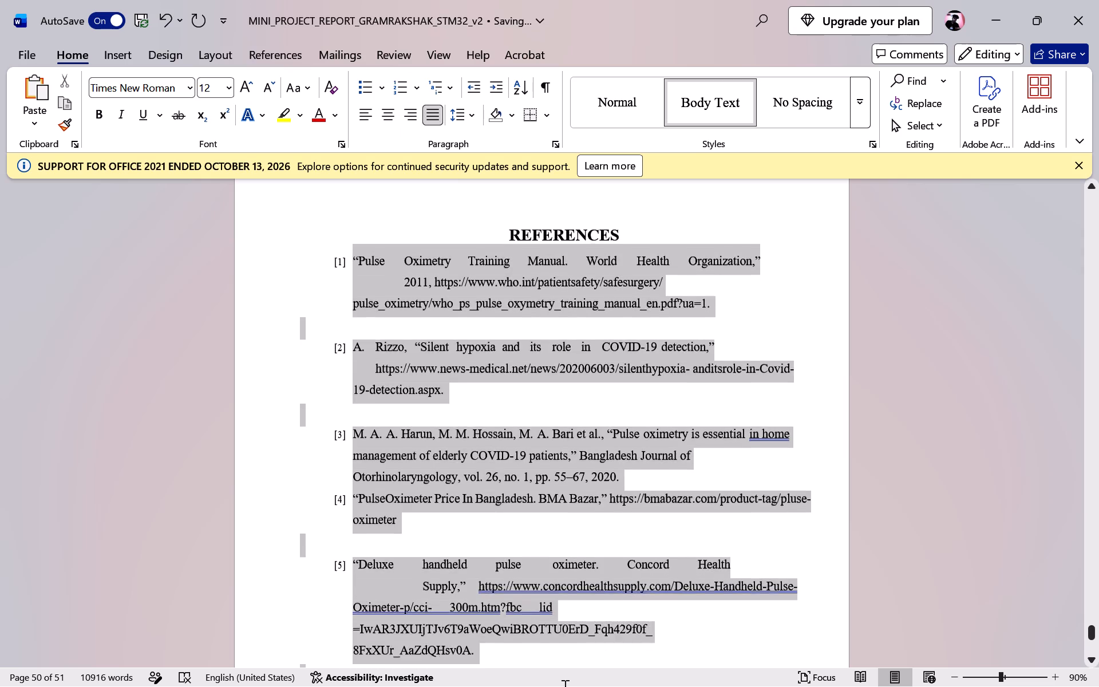
pyautogui.moveTo(564, 686); pyautogui.dragTo(583, 552)
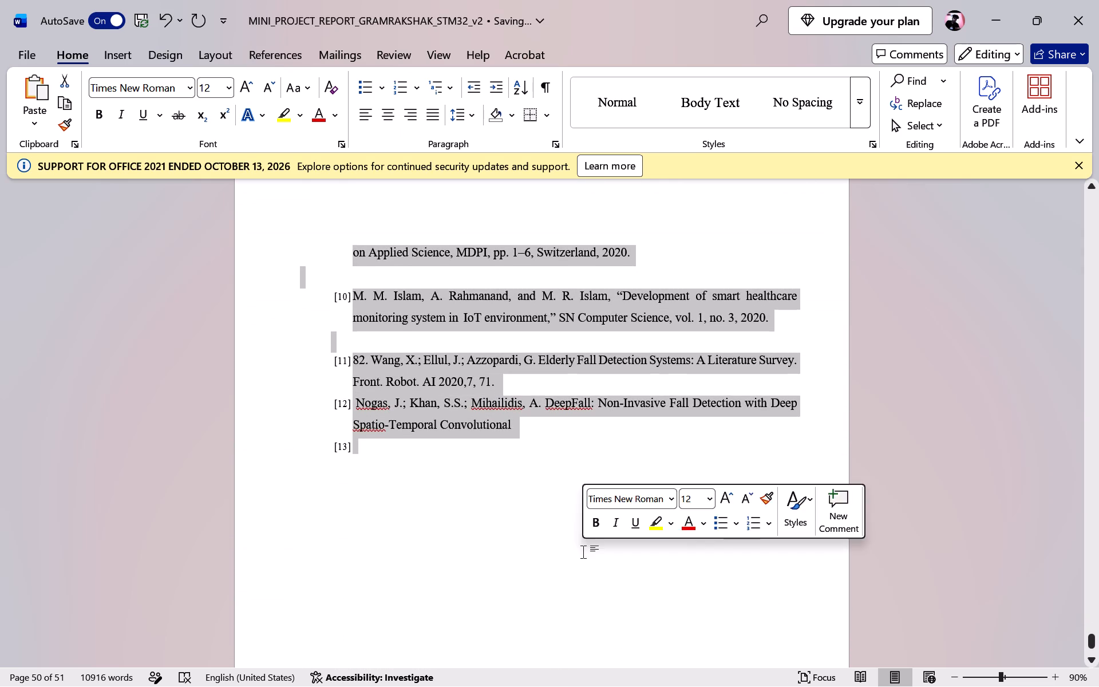
pyautogui.click(436, 123)
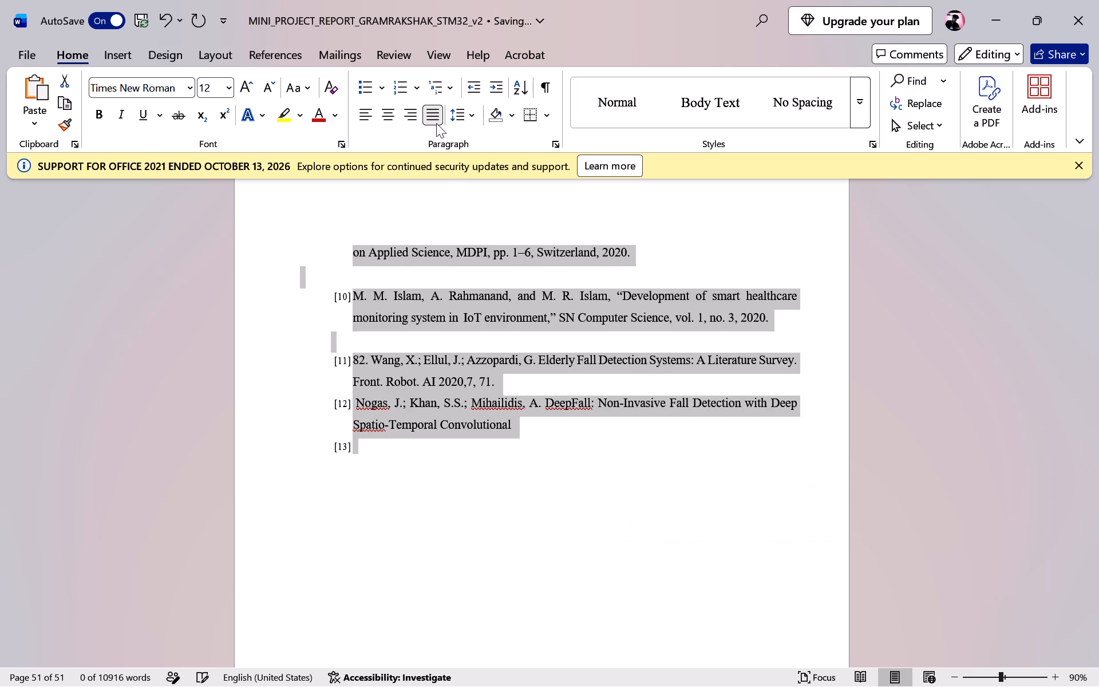
pyautogui.tripleClick(436, 123)
pyautogui.click(436, 123)
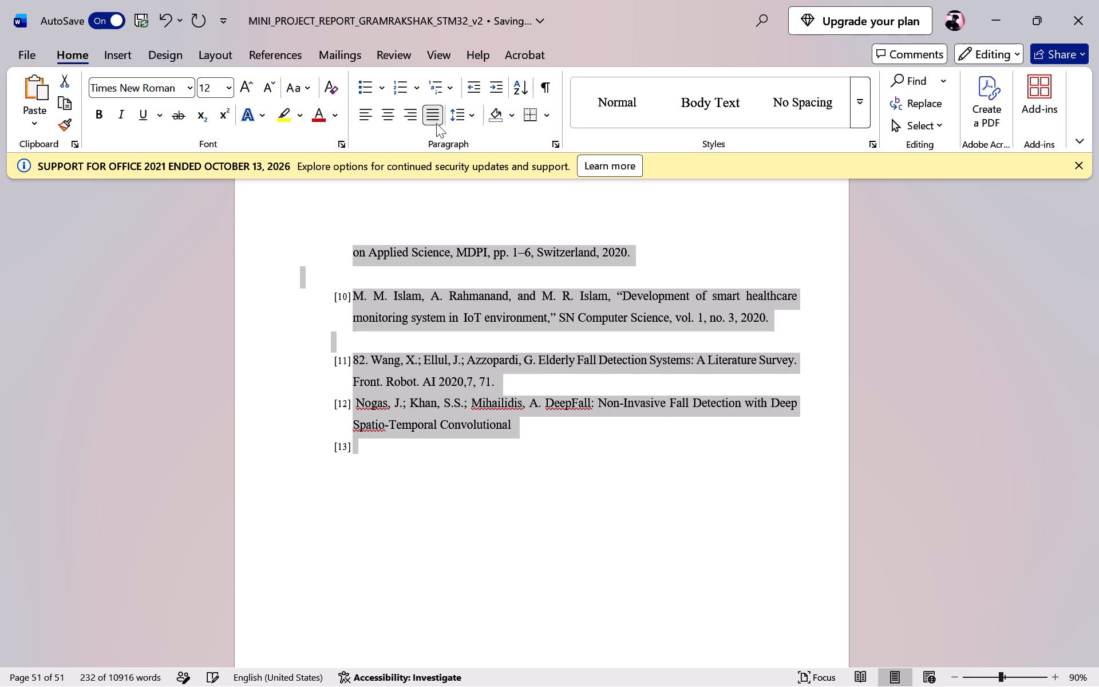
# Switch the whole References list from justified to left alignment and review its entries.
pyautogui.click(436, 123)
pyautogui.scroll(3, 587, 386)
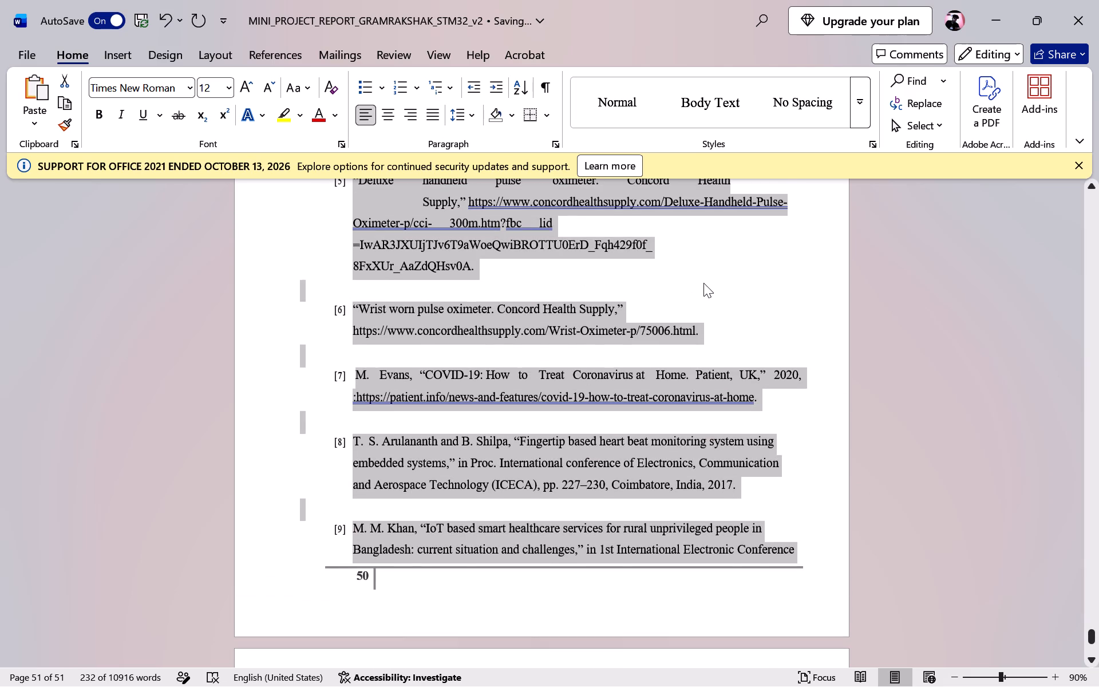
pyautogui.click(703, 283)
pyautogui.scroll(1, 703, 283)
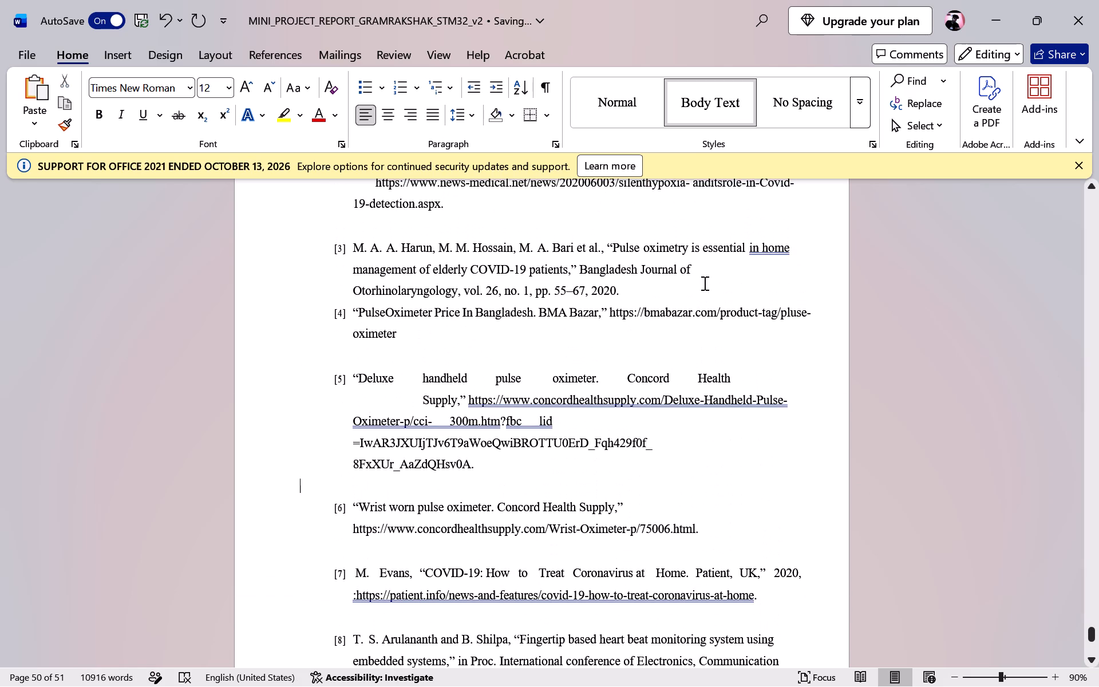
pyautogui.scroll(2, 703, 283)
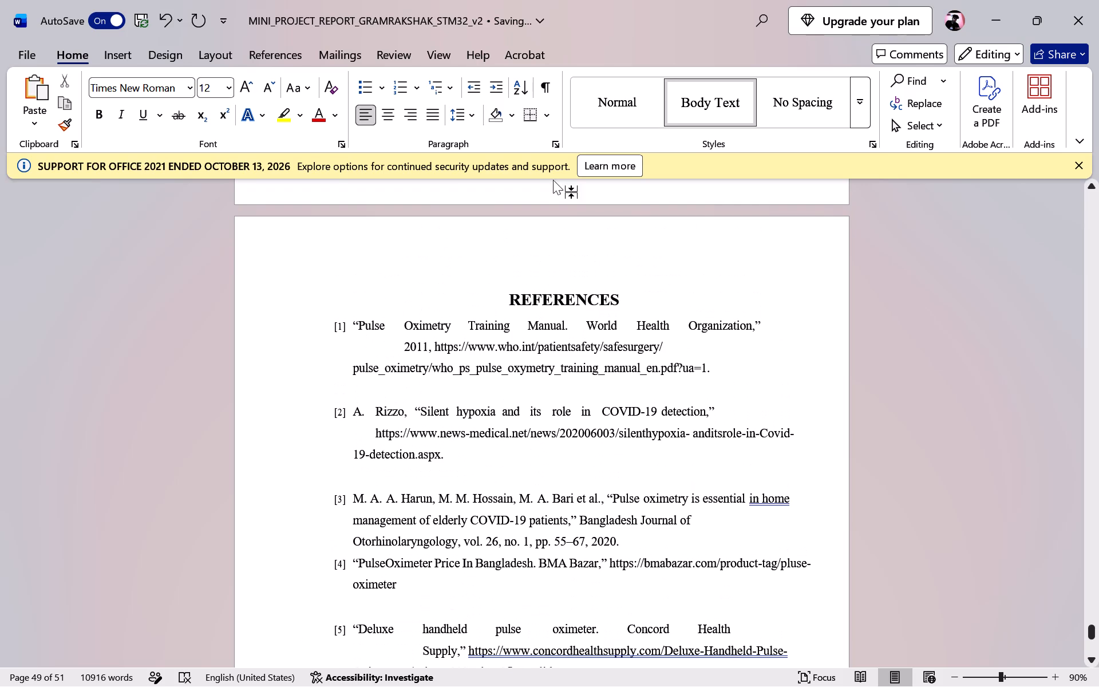
# Undo the recent alignment changes and the 1.5 line spacing applied across the References list.
pyautogui.click(162, 18)
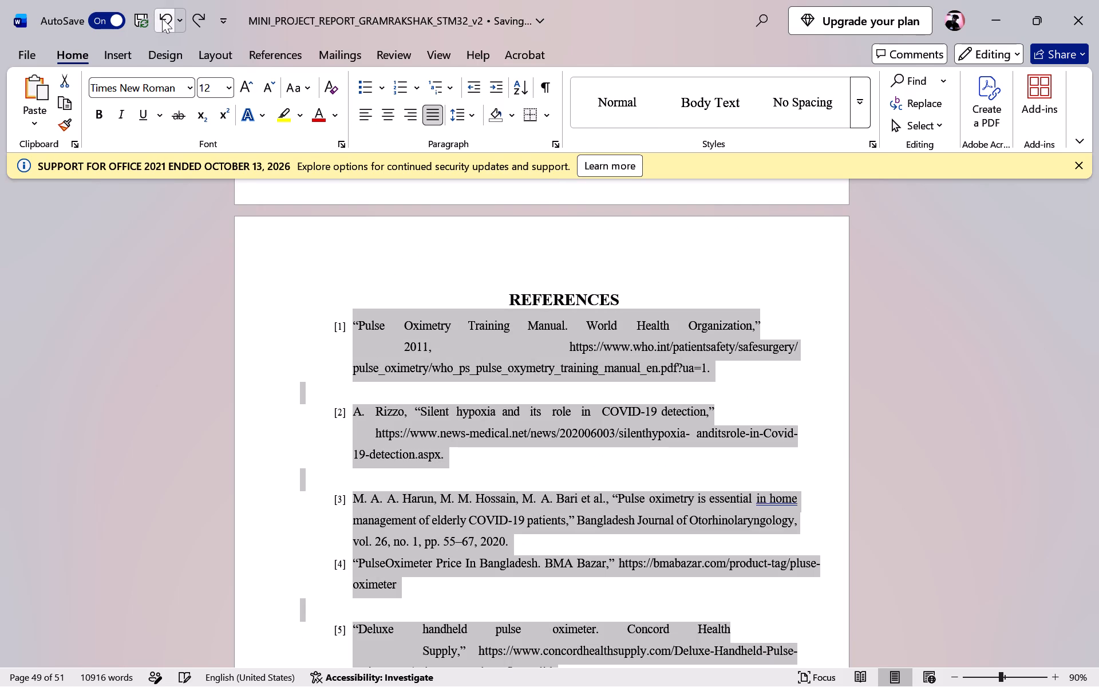
pyautogui.click(162, 18)
pyautogui.click(162, 18)
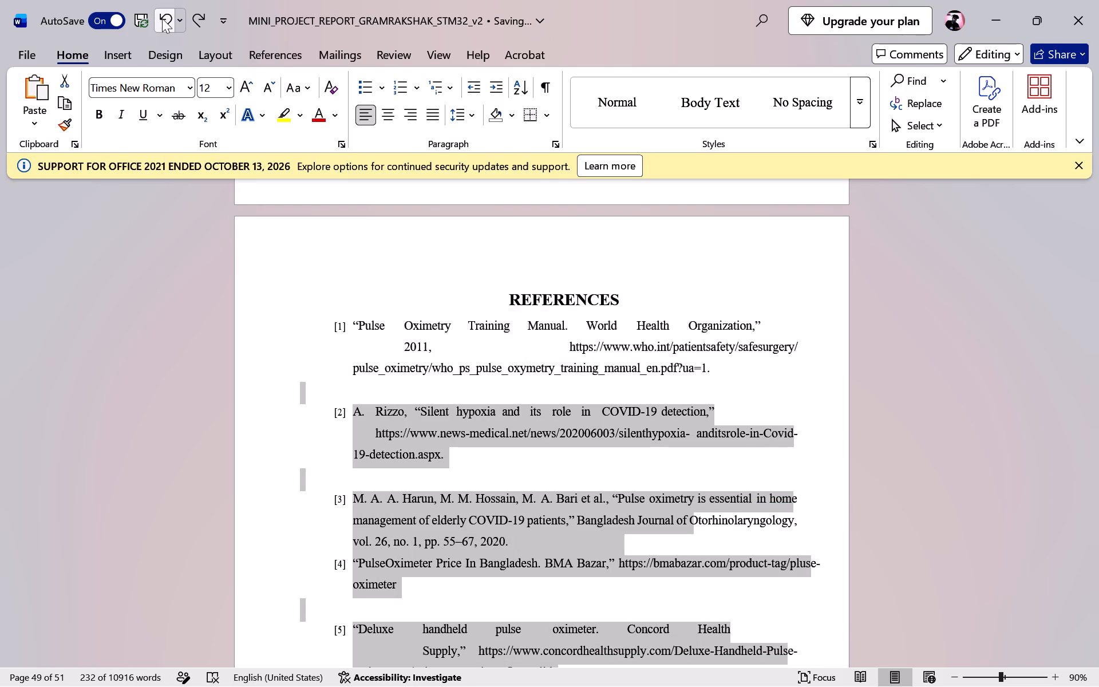
pyautogui.click(162, 18)
pyautogui.click(162, 18)
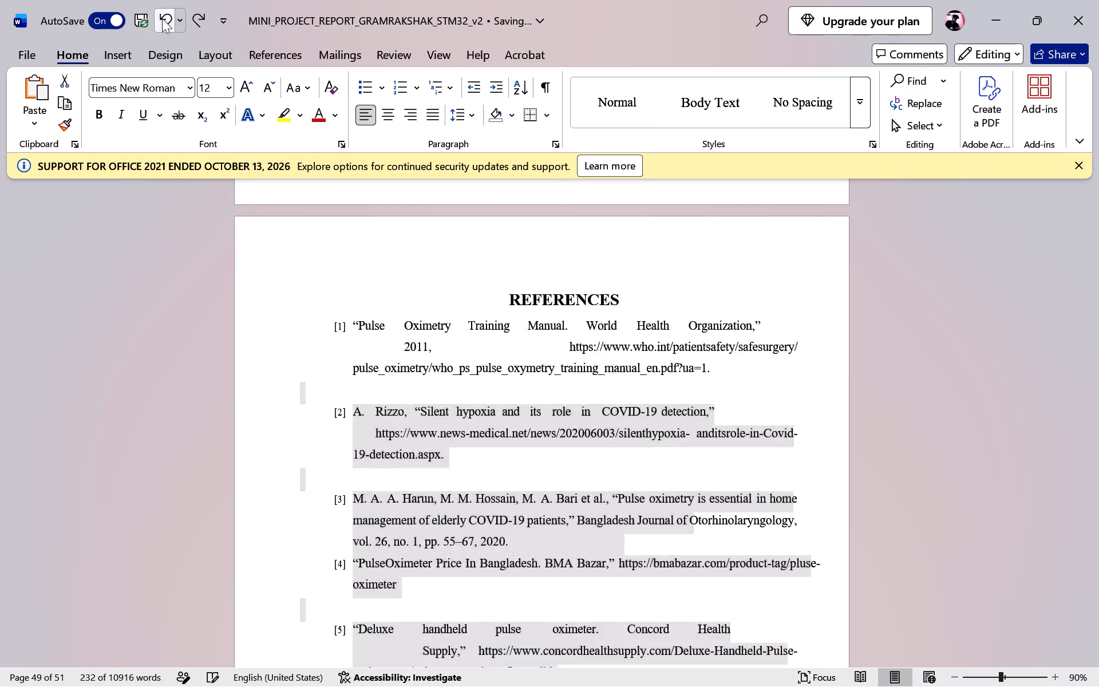
pyautogui.click(162, 18)
pyautogui.click(162, 18)
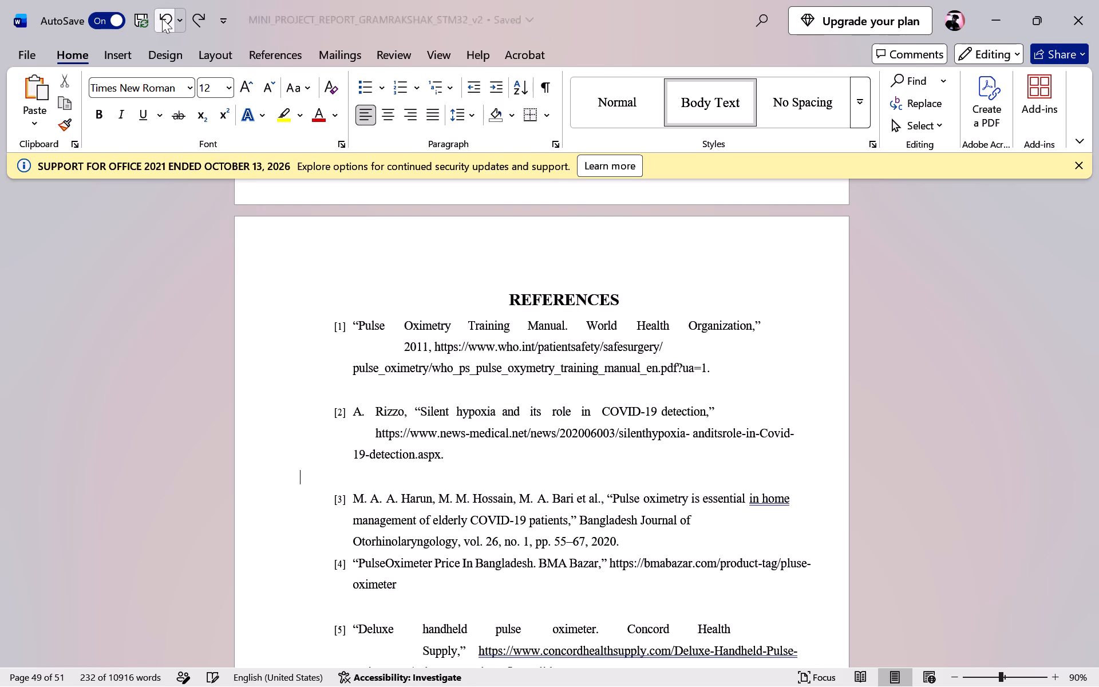
pyautogui.scroll(-1, 257, 266)
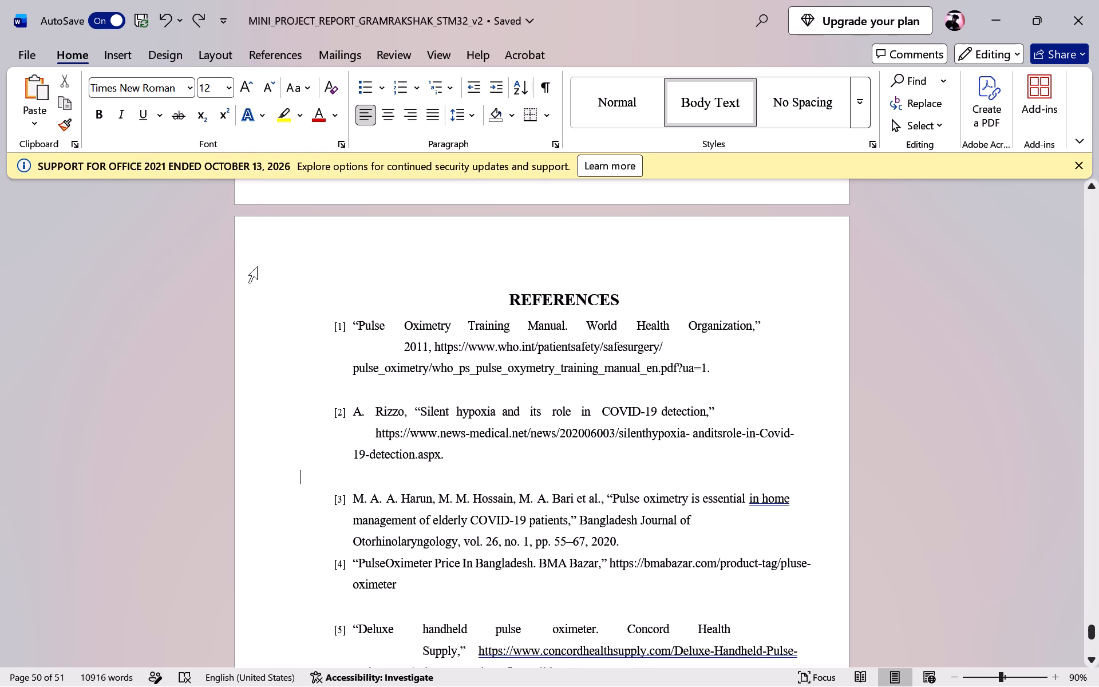
pyautogui.scroll(-1, 257, 266)
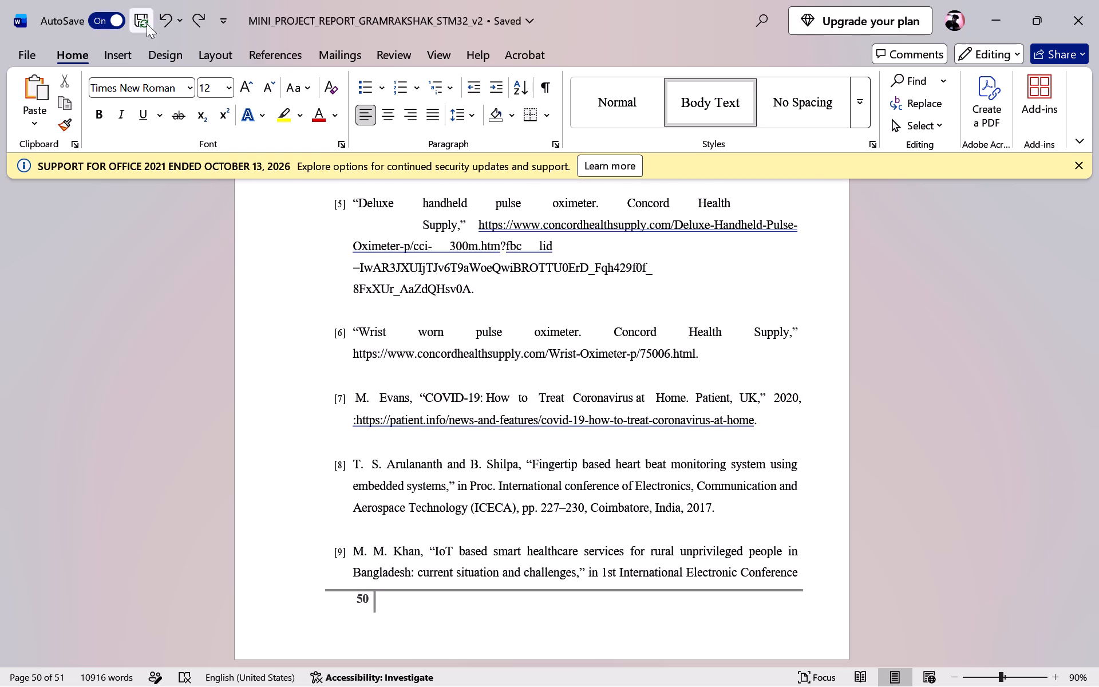
pyautogui.click(160, 13)
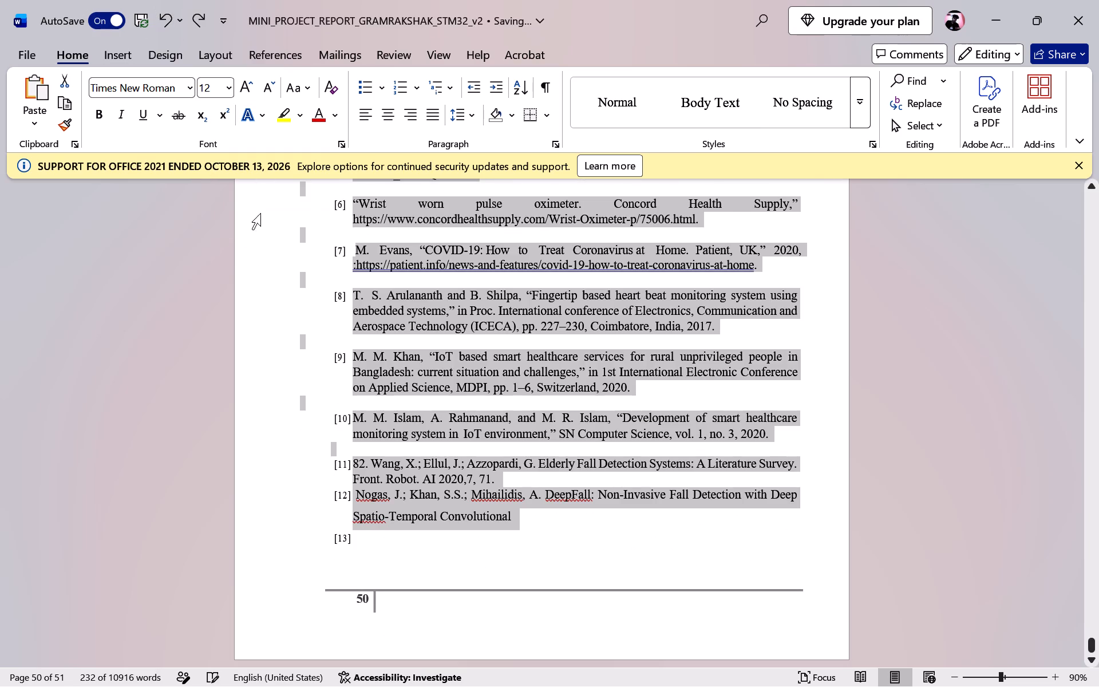
pyautogui.click(270, 234)
# Remove the gaps before "2011," in entry [1] and before the news-medical.net URL in entry [2], joining each to its preceding text.
pyautogui.scroll(3, 270, 234)
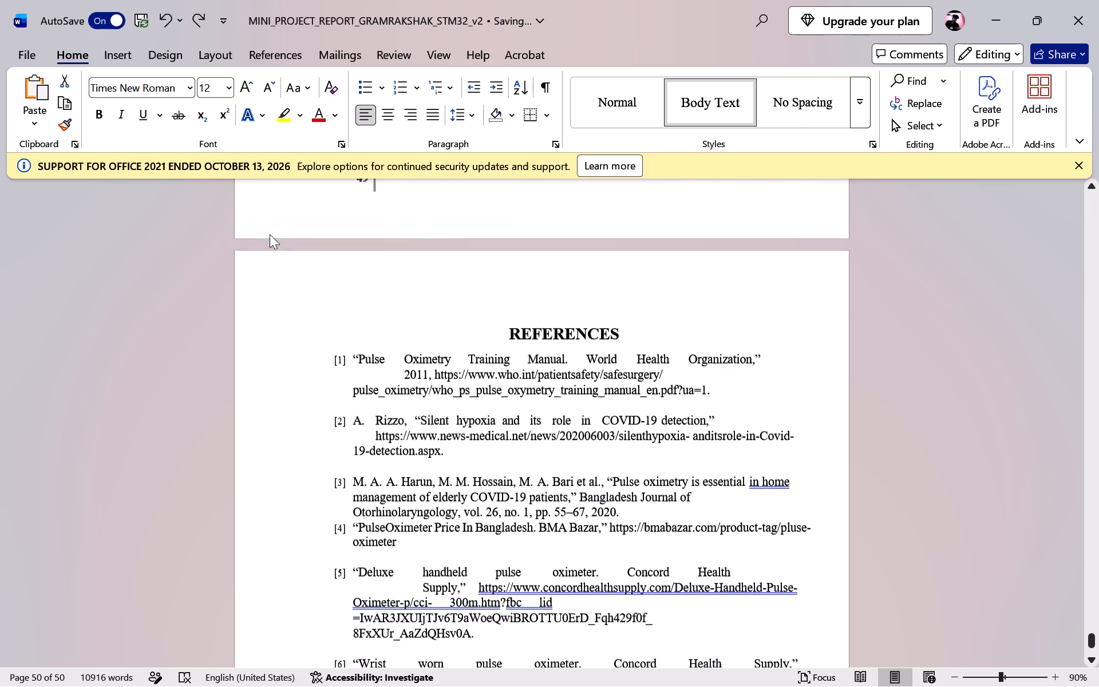
pyautogui.click(405, 377)
pyautogui.press('BackSpace')
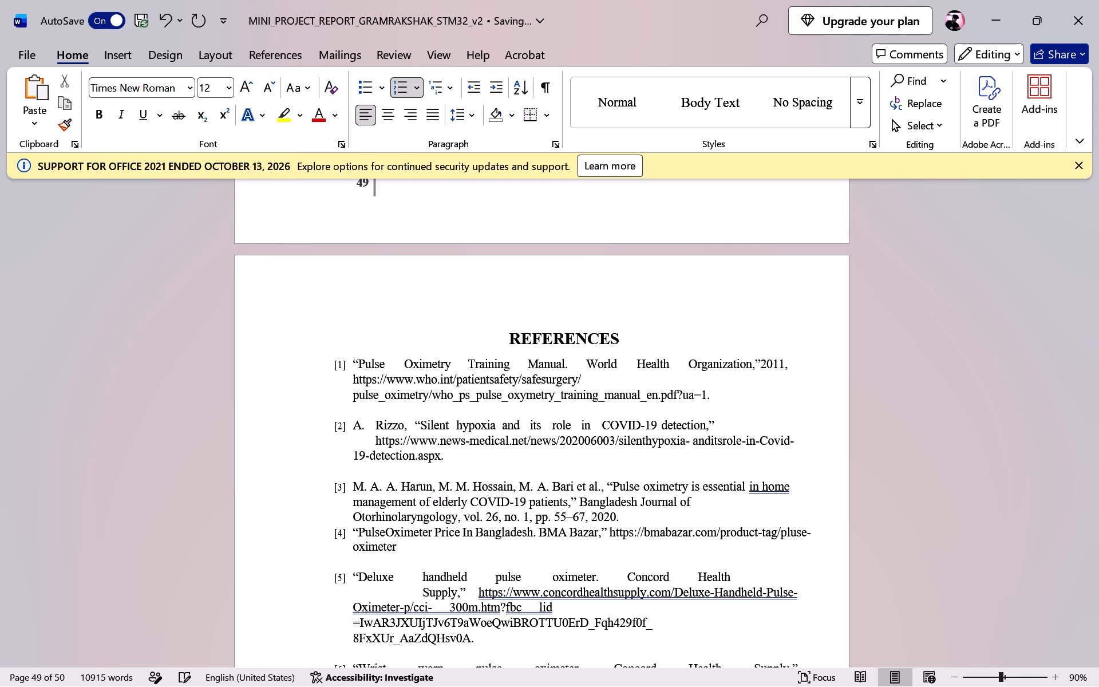
pyautogui.scroll(-1, 406, 440)
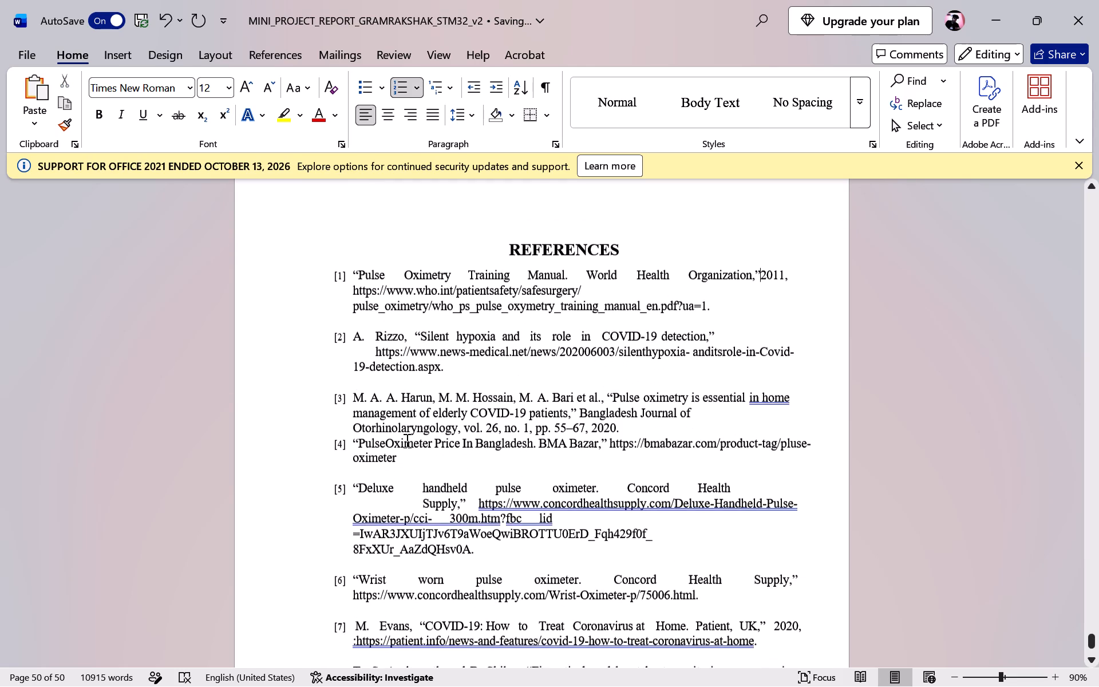
pyautogui.click(373, 351)
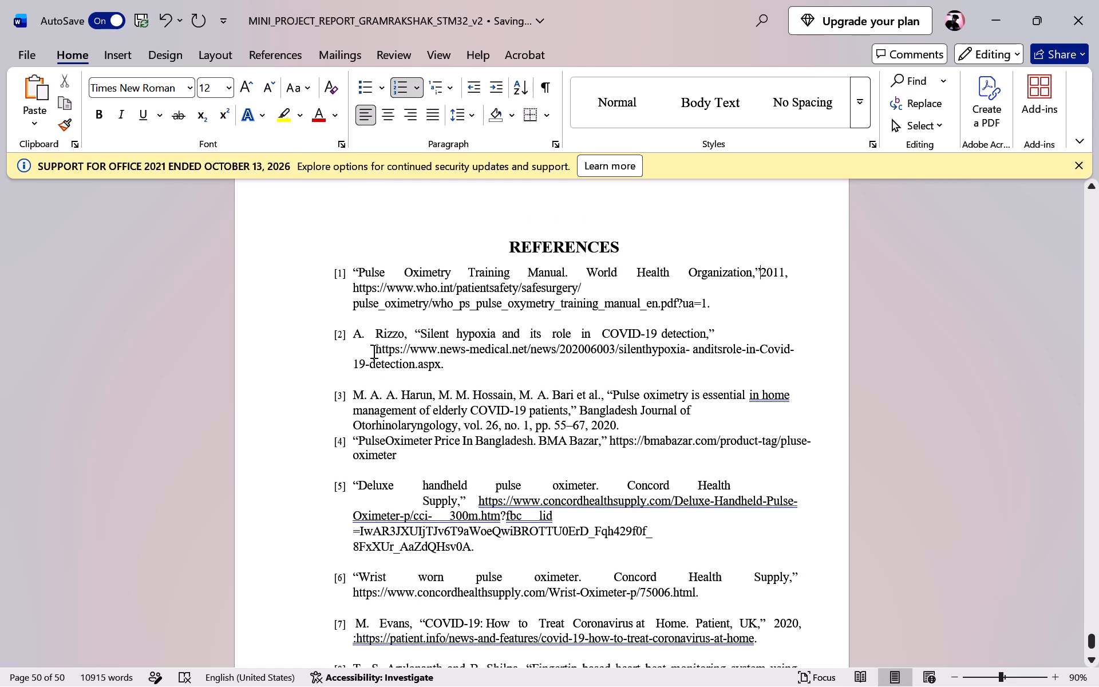
pyautogui.press('BackSpace')
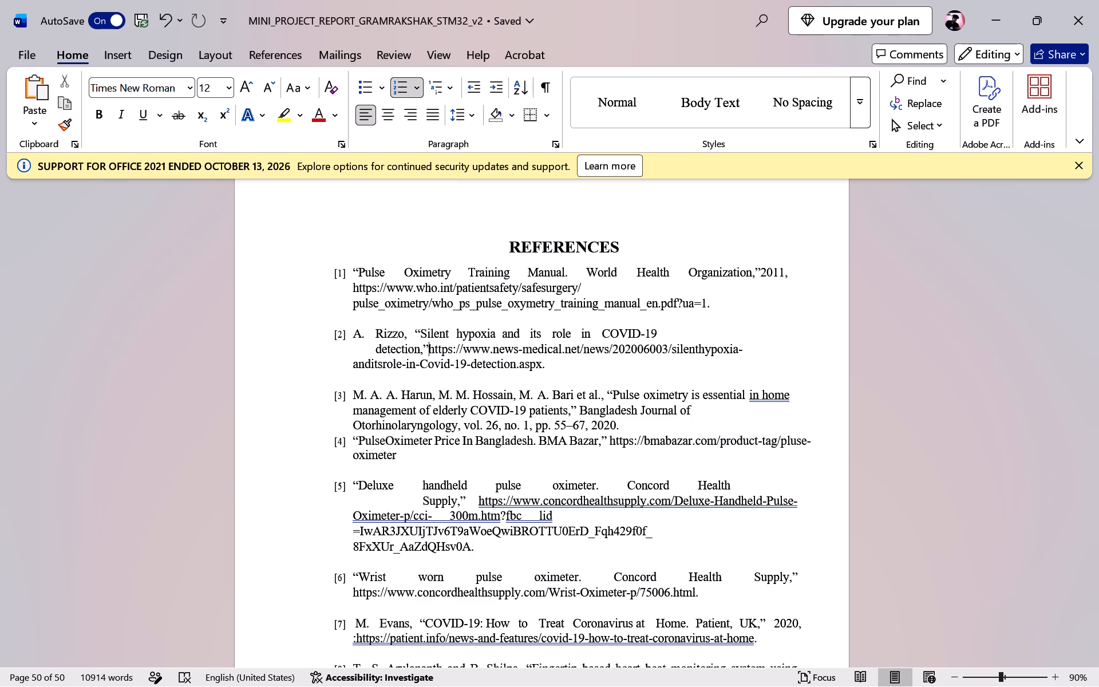
# Delete the empty entry [13] at the end of the References list.
pyautogui.scroll(-1, 373, 351)
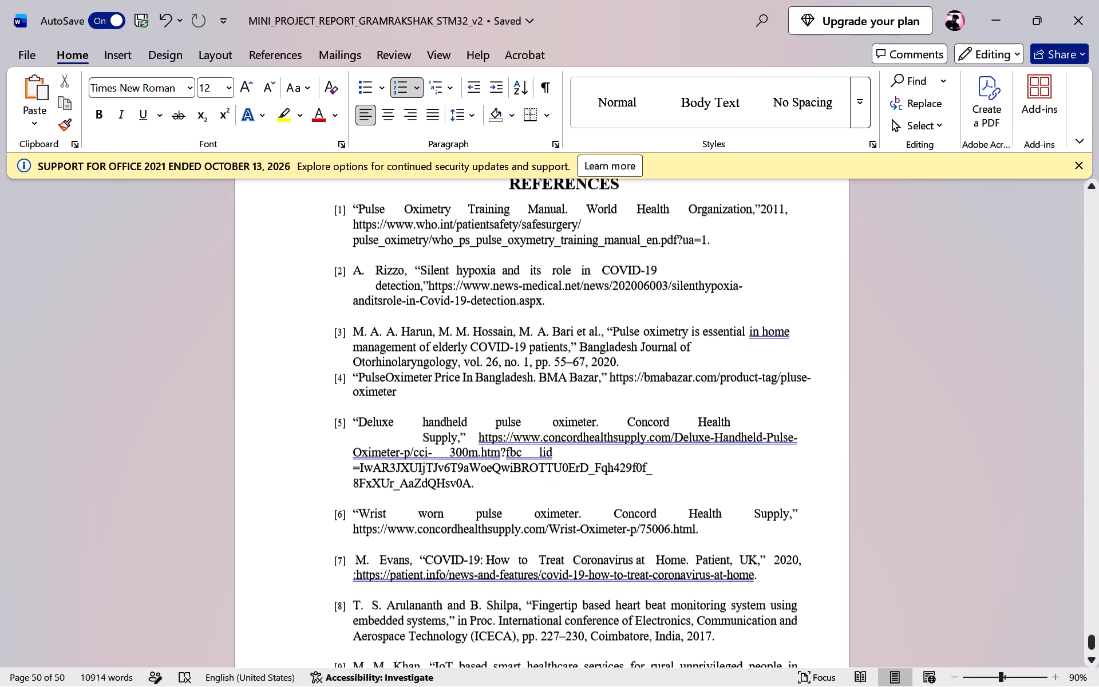
pyautogui.scroll(-2, 373, 351)
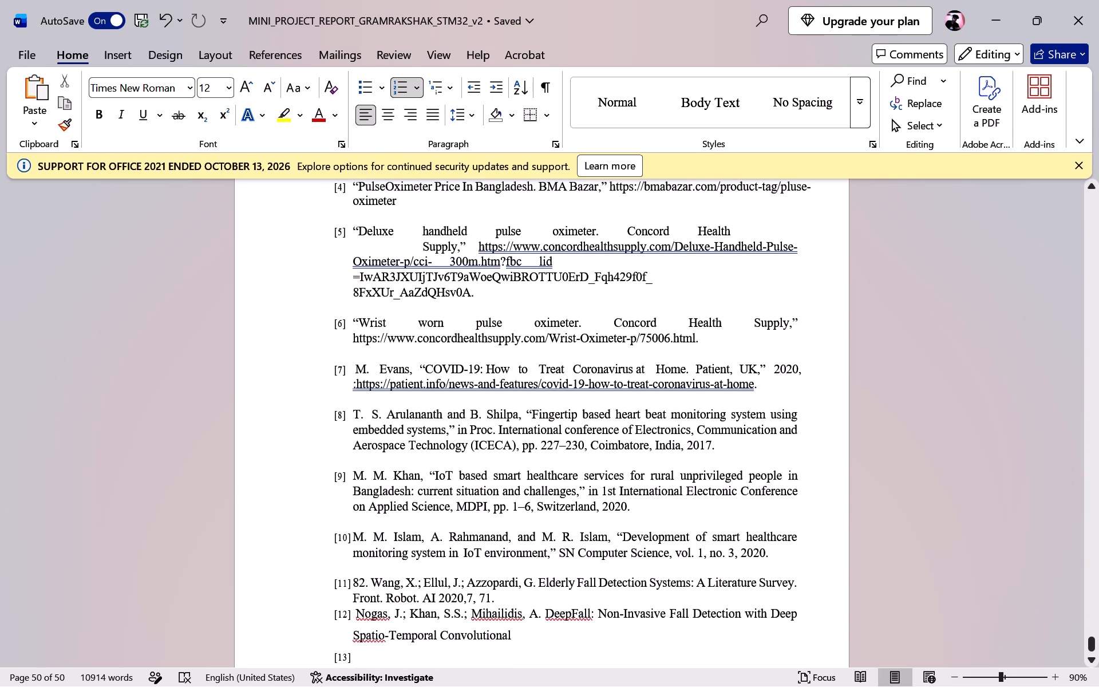
pyautogui.scroll(-1, 373, 351)
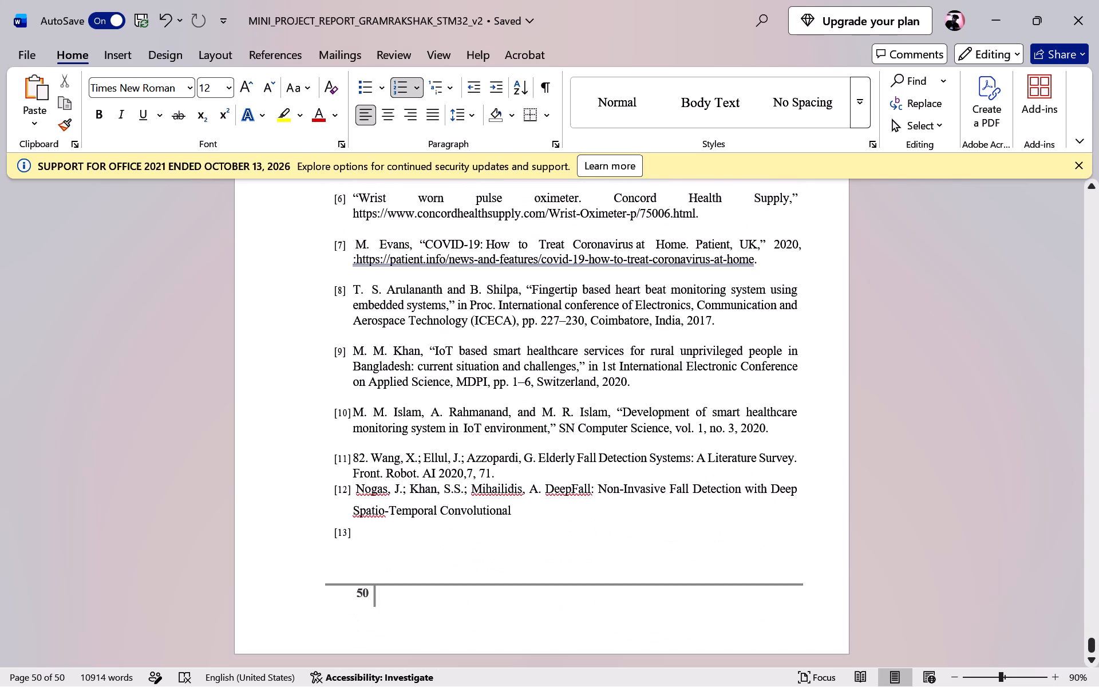
pyautogui.click(363, 532)
pyautogui.press('BackSpace')
pyautogui.press('BackSpace')
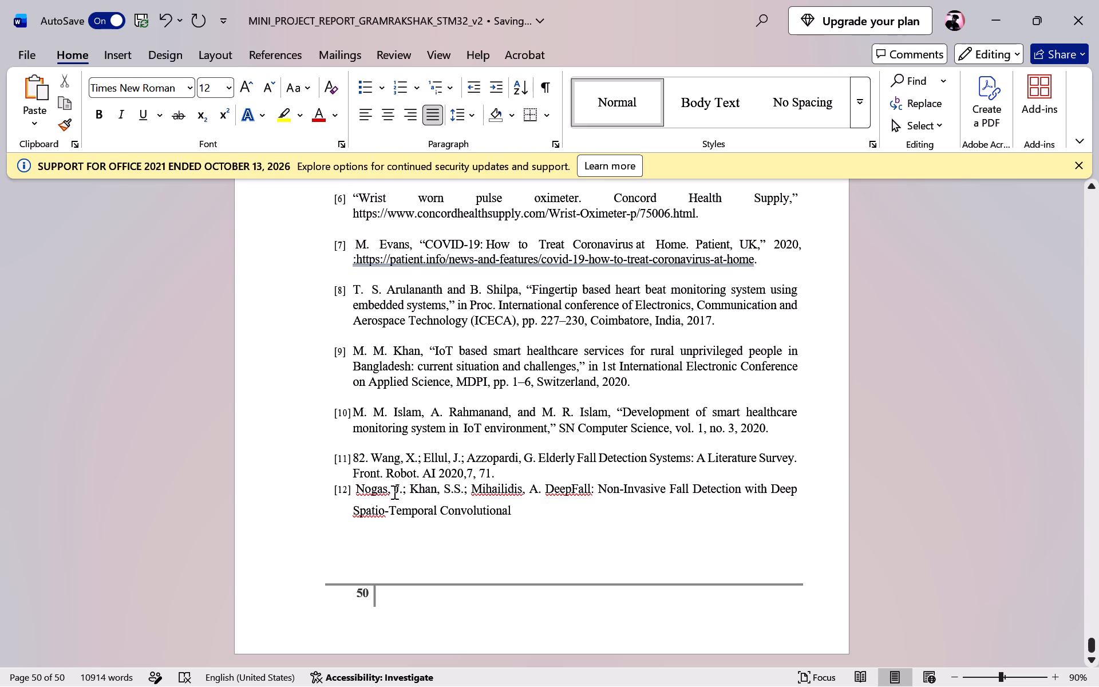
# Ignore all spelling flags for the word "Spatio" in entry [12].
pyautogui.scroll(3, 600, 346)
pyautogui.scroll(-2, 600, 346)
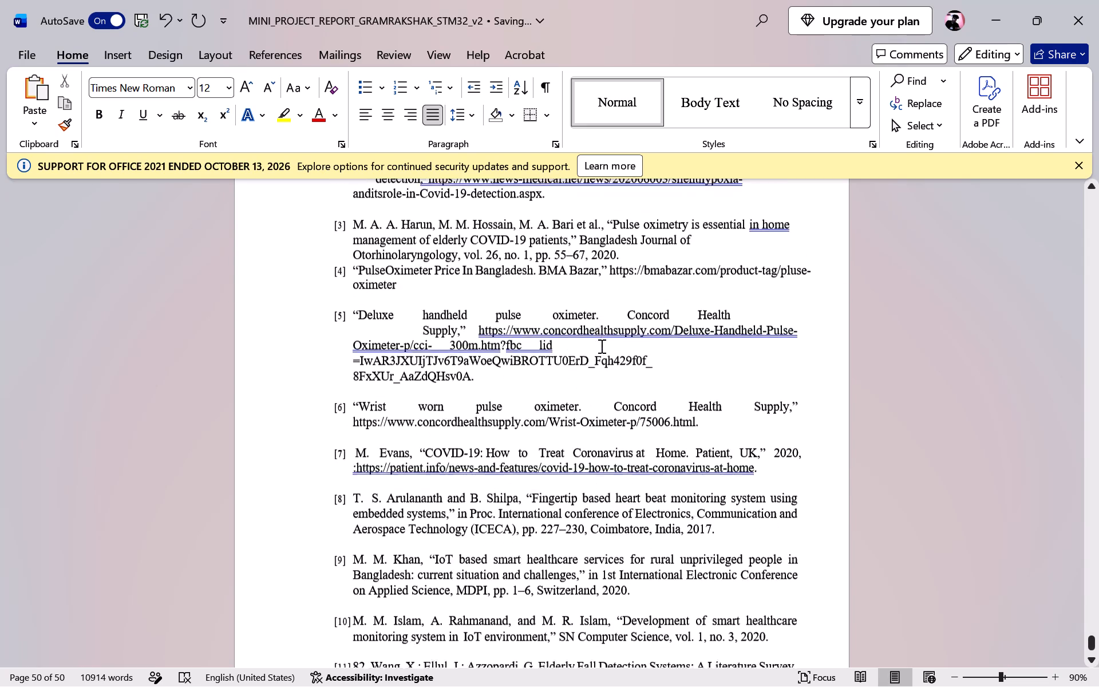
pyautogui.scroll(-1, 600, 346)
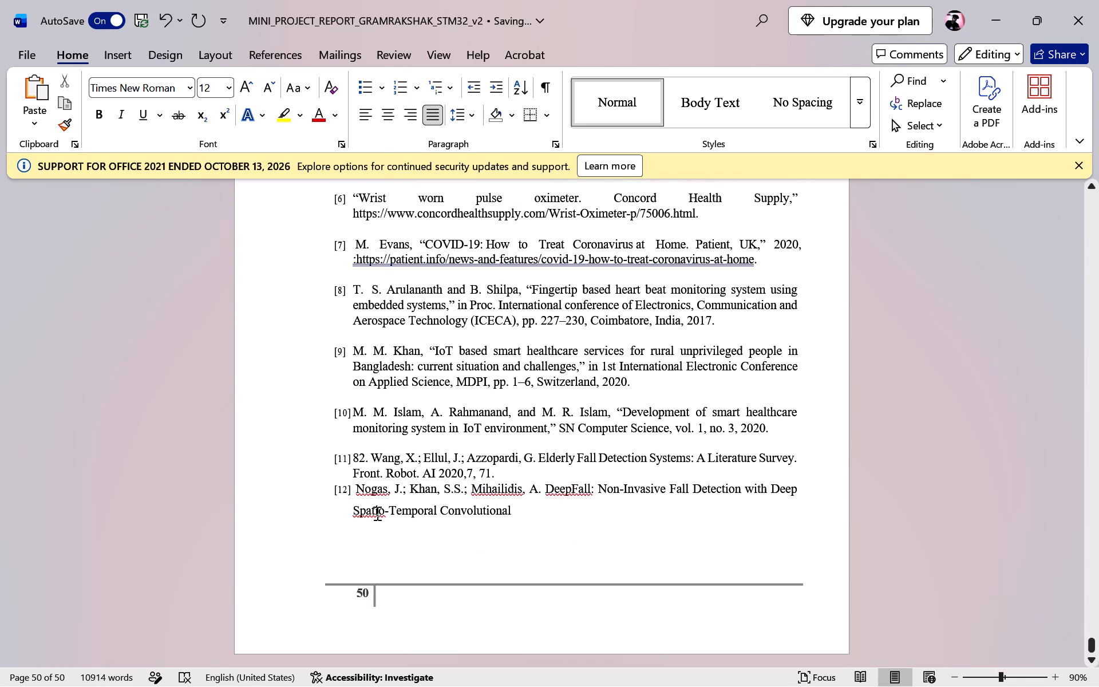
pyautogui.rightClick(376, 513)
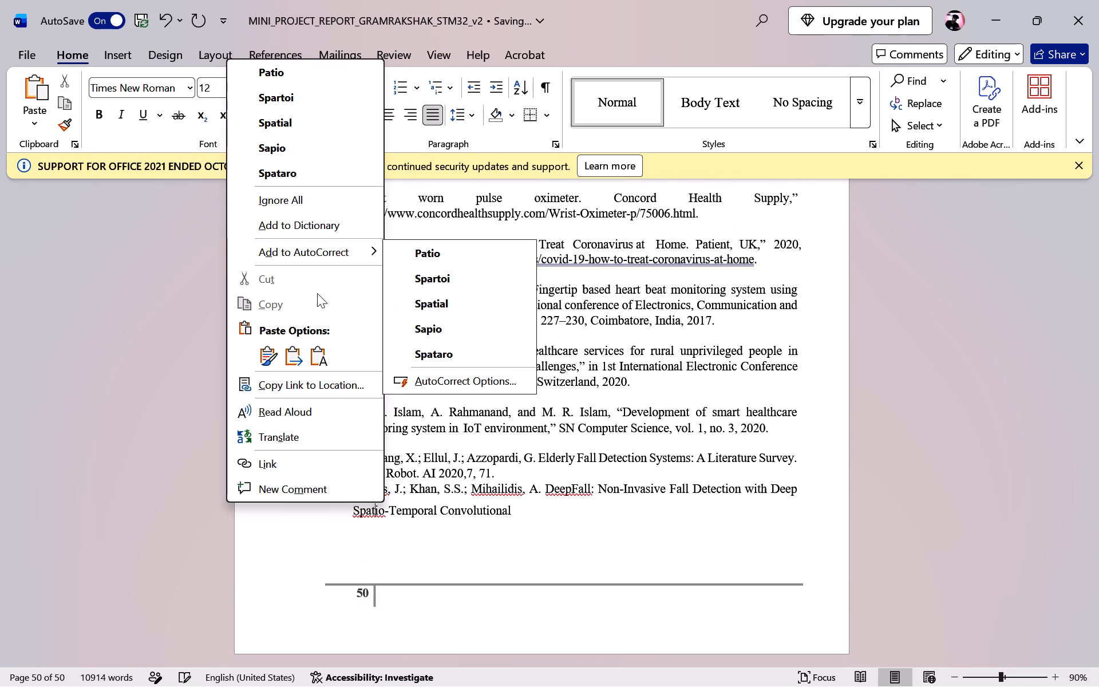
pyautogui.click(313, 208)
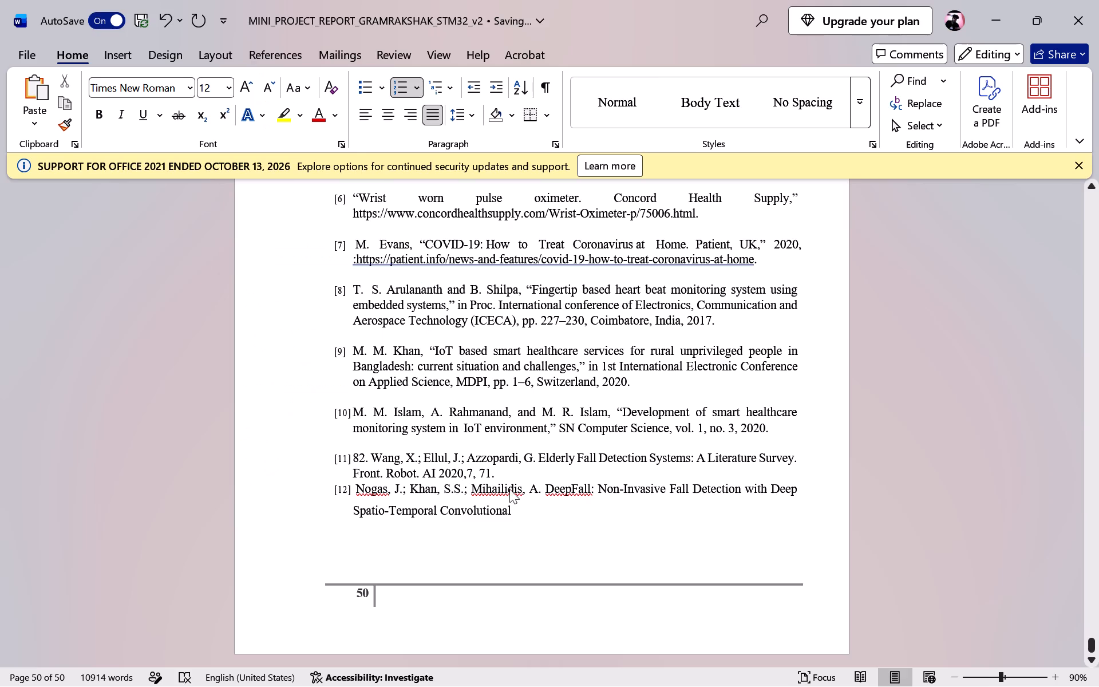
# Look through the report from Chapter 1 to the end of the References list to check its pages.
pyautogui.scroll(6, 538, 348)
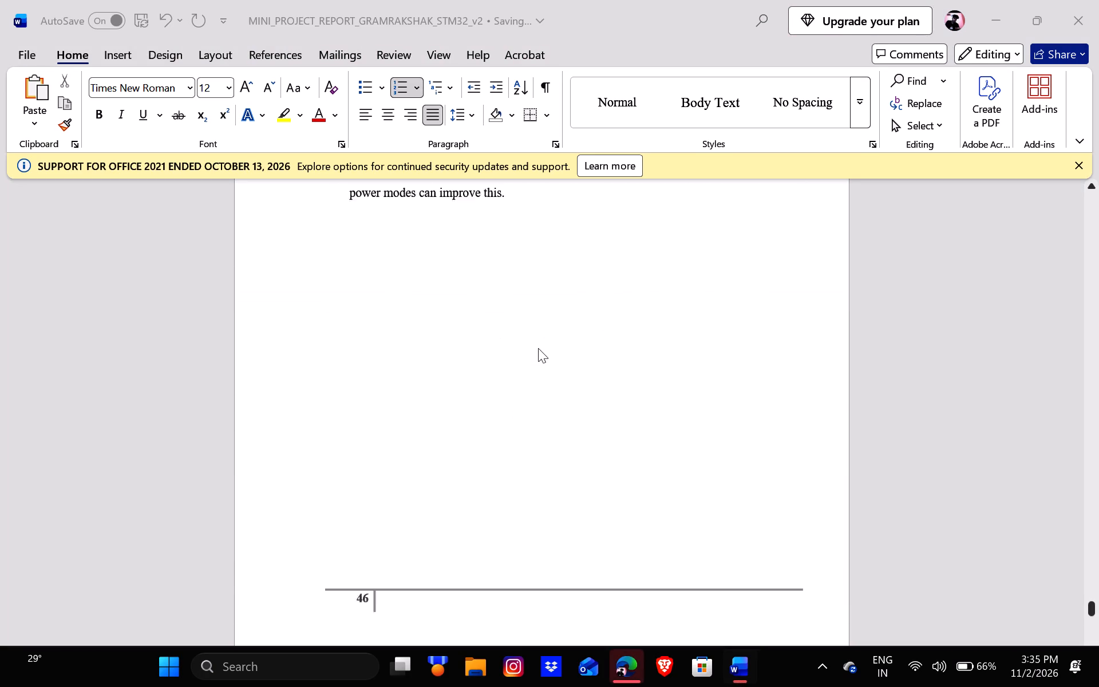
pyautogui.scroll(15, 538, 348)
pyautogui.scroll(20, 538, 348)
pyautogui.scroll(20, 538, 348)
pyautogui.scroll(2, 538, 348)
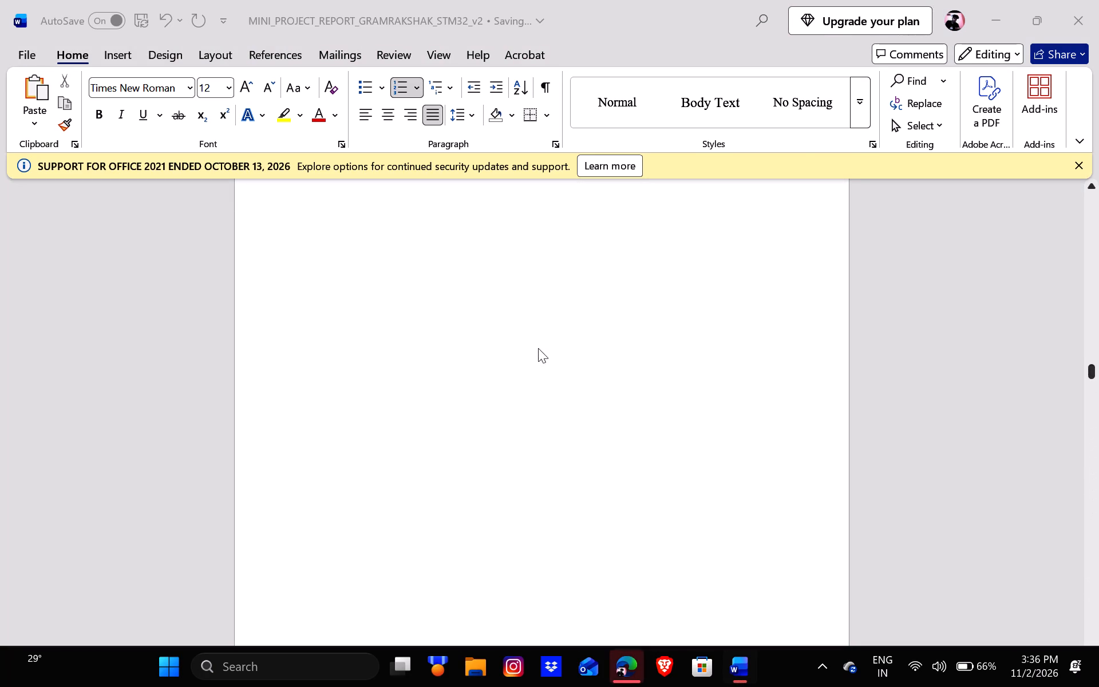
pyautogui.scroll(20, 538, 348)
pyautogui.scroll(3, 538, 348)
pyautogui.scroll(-4, 538, 348)
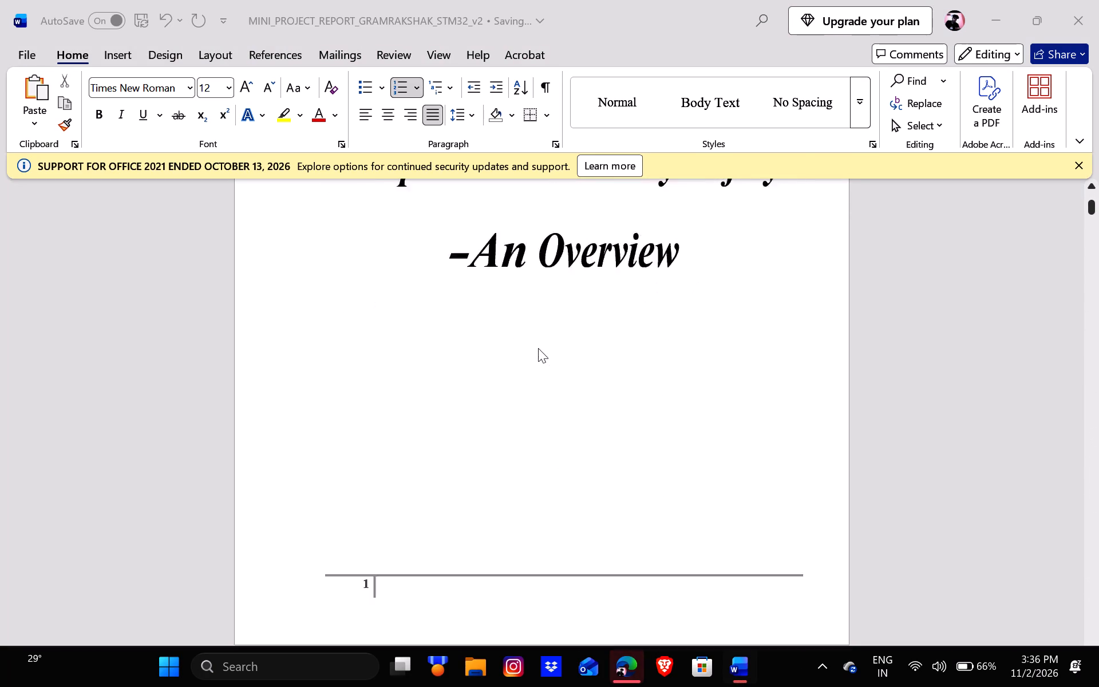
pyautogui.scroll(-1, 538, 348)
pyautogui.scroll(2, 538, 348)
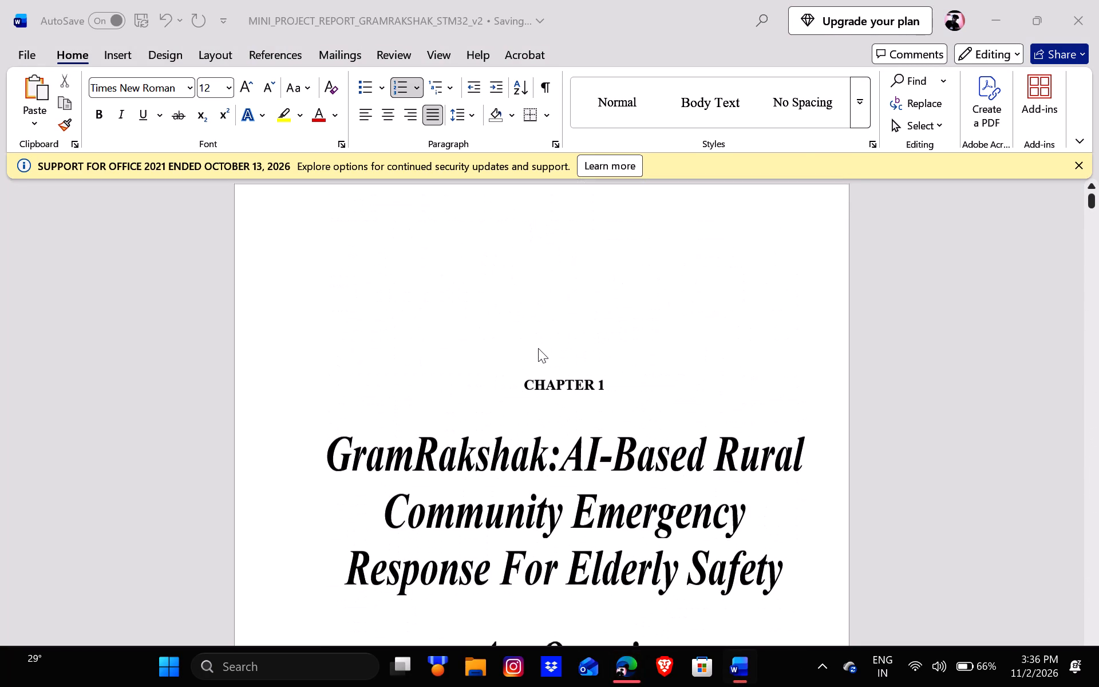
pyautogui.scroll(-10, 538, 348)
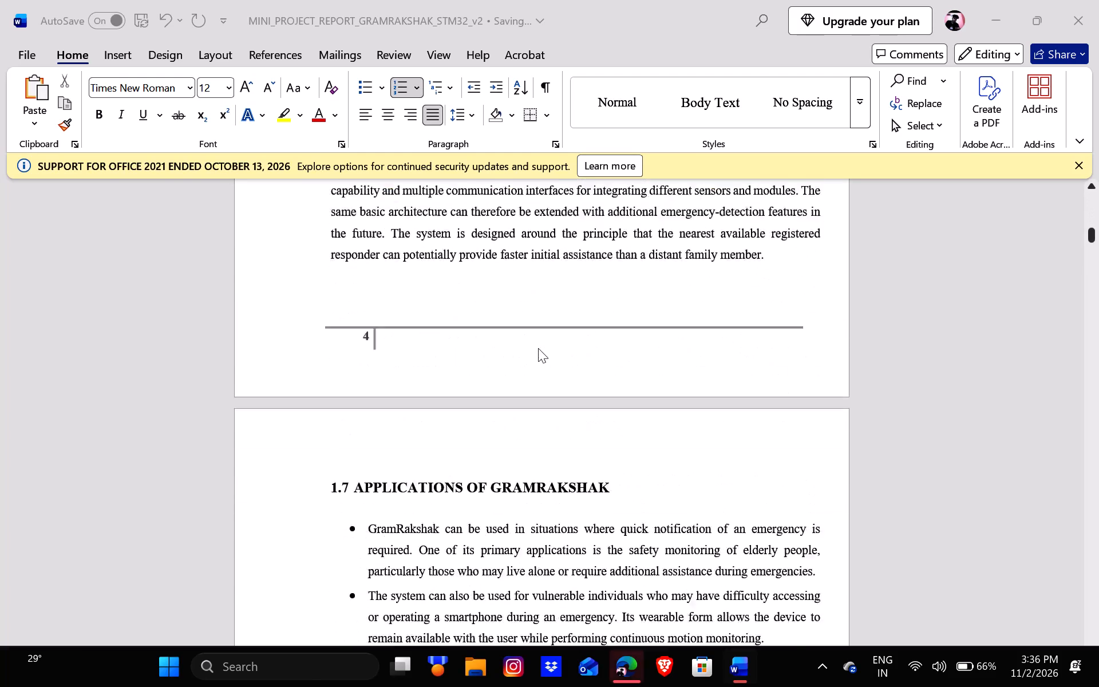
pyautogui.scroll(4, 538, 348)
pyautogui.scroll(-1, 538, 348)
pyautogui.scroll(1, 538, 348)
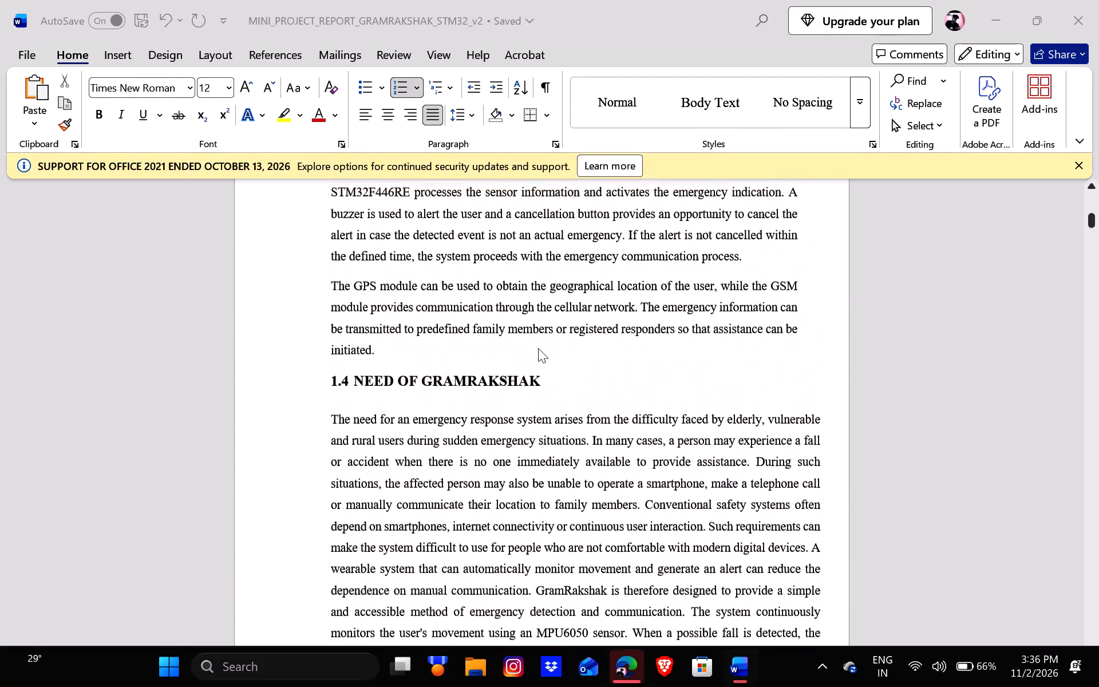
pyautogui.scroll(-13, 538, 348)
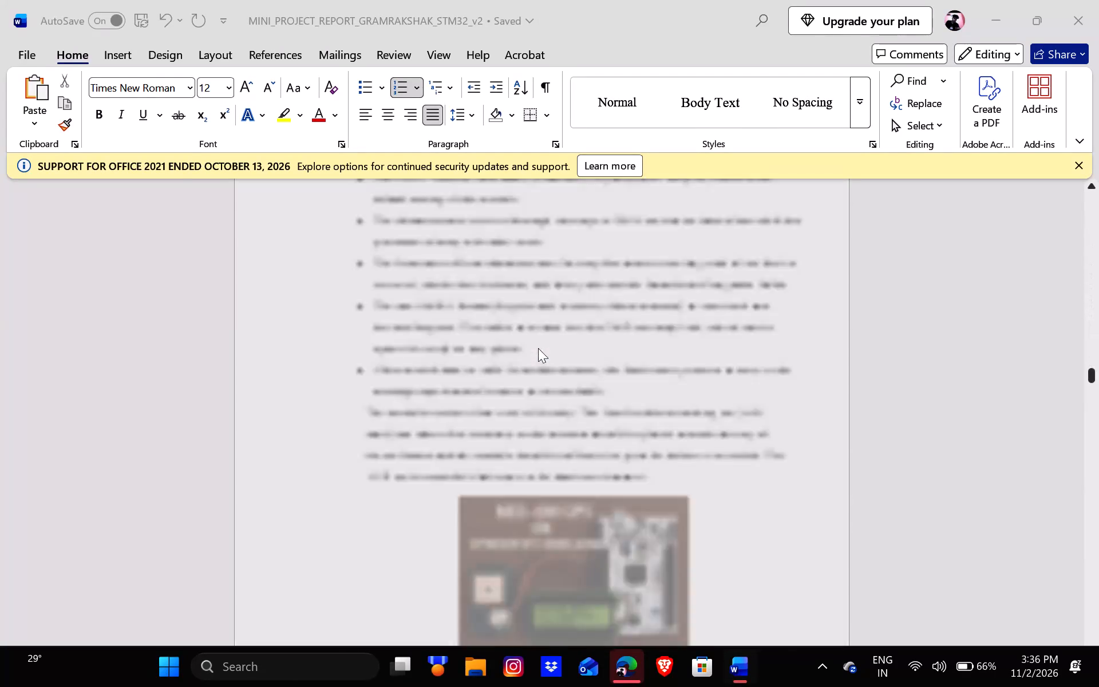
pyautogui.scroll(-7, 538, 348)
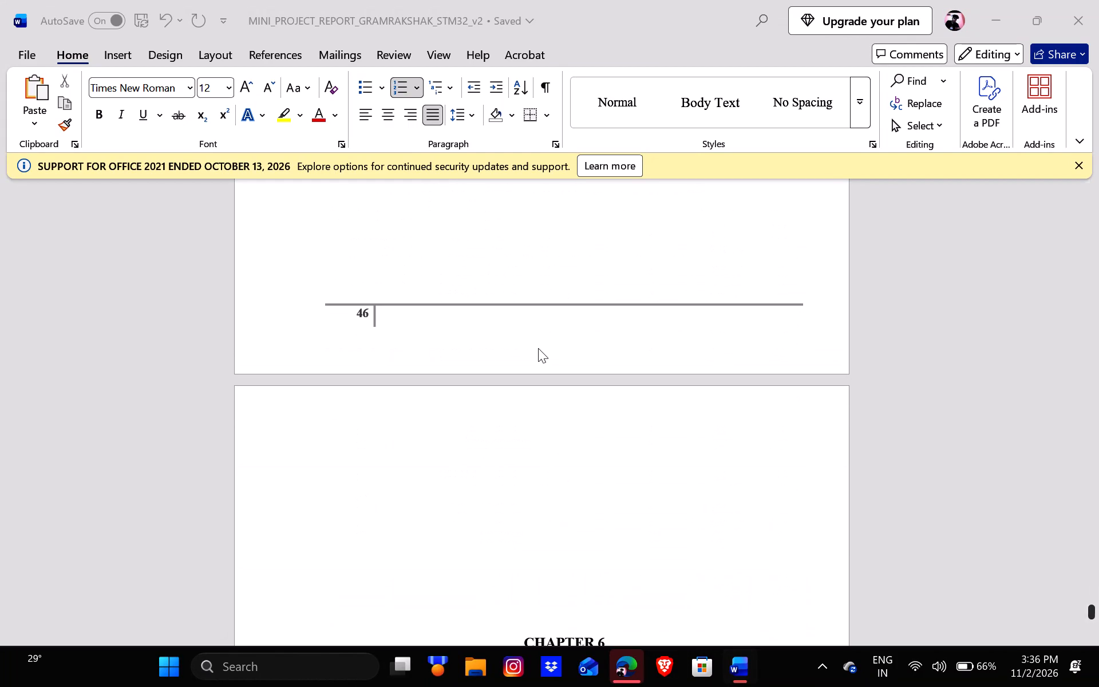
pyautogui.scroll(-5, 538, 348)
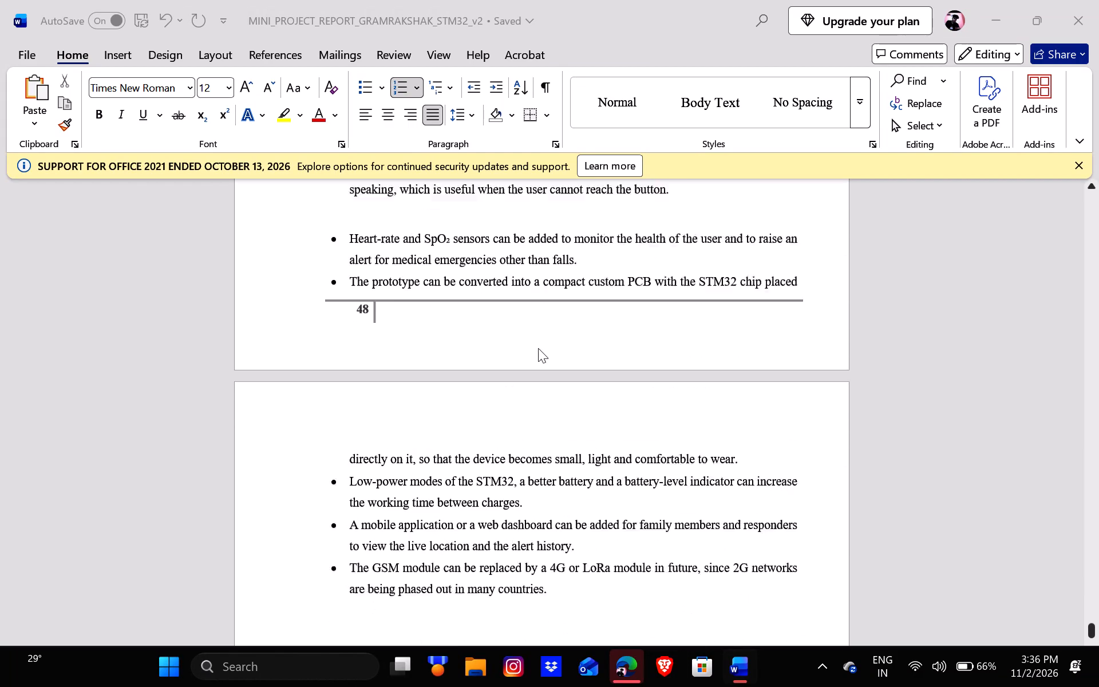
pyautogui.scroll(-6, 538, 348)
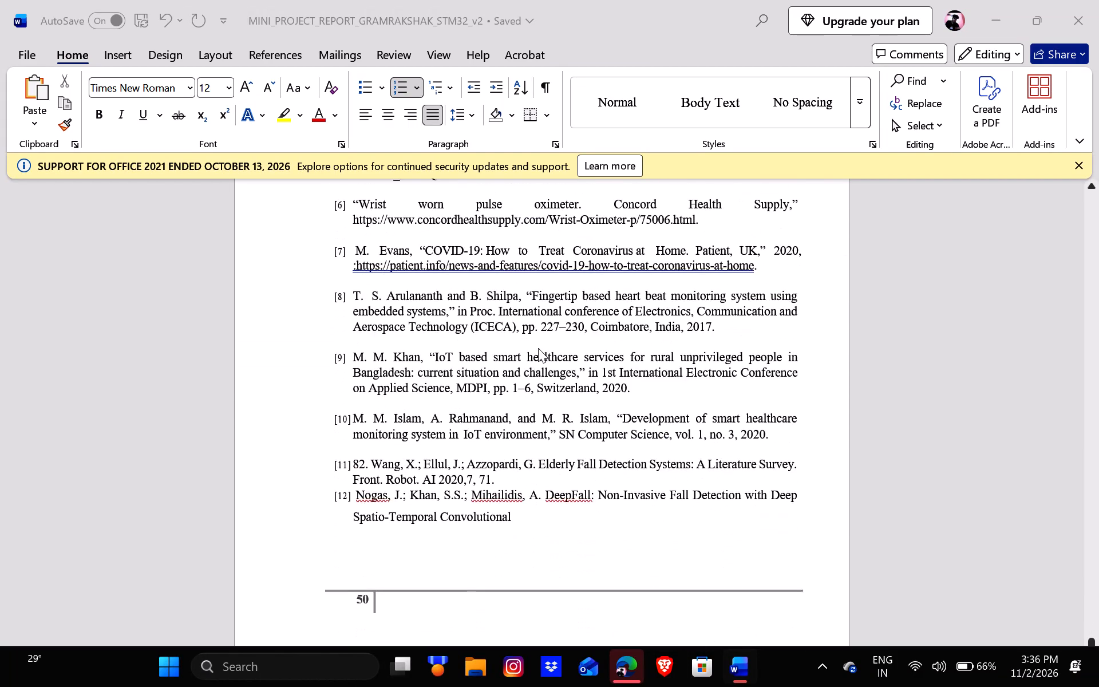
pyautogui.scroll(-6, 538, 348)
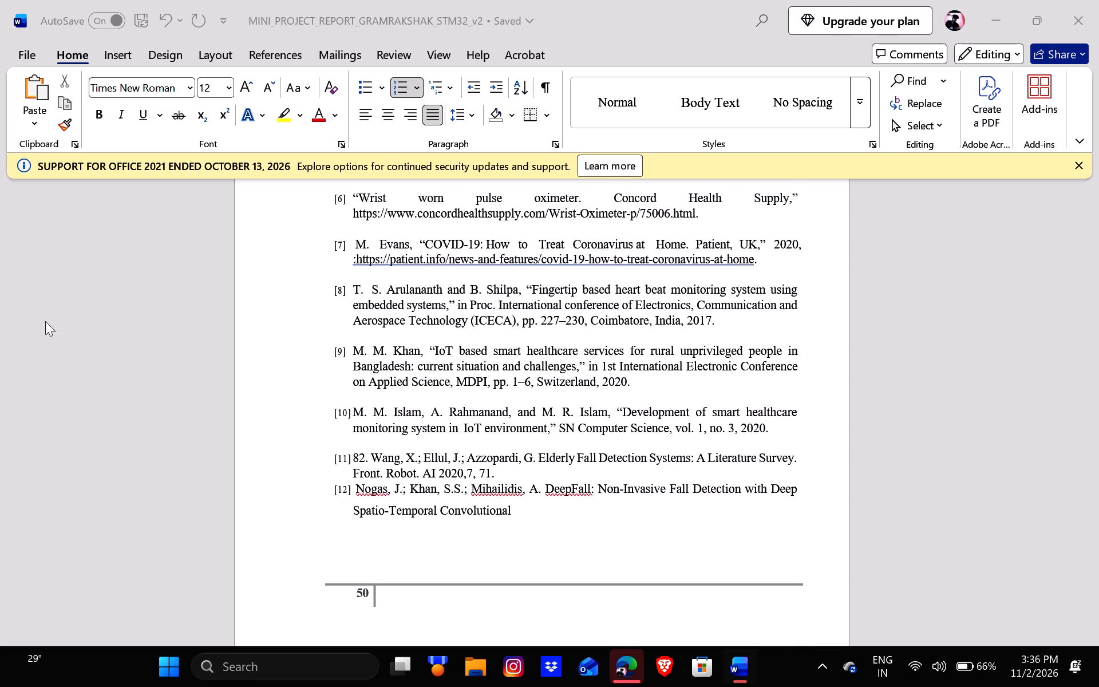
# Dismiss the Office 2021 end-of-support notice above the document.
pyautogui.click(1081, 166)
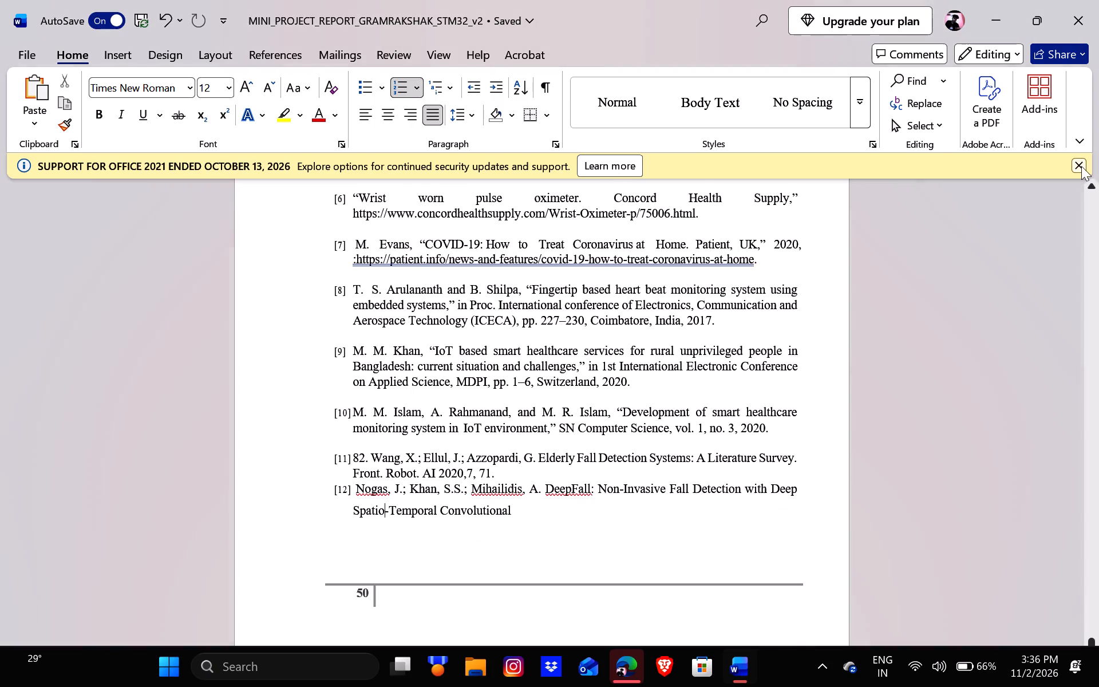
# Dismiss the Office 2021 end-of-support notice above the document.
pyautogui.click(1081, 167)
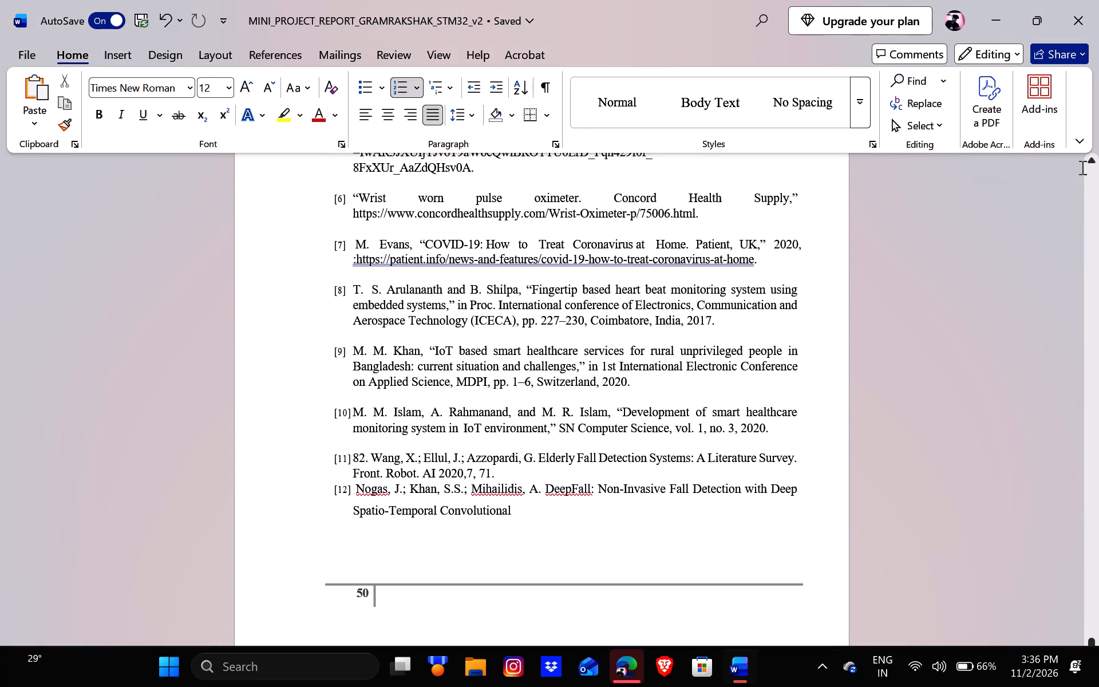
# Insert an unnumbered blank line between entries [11] and [12] of the References list, matching the spacing of the other entries.
pyautogui.scroll(-3, 666, 345)
pyautogui.scroll(4, 666, 345)
pyautogui.scroll(-4, 666, 345)
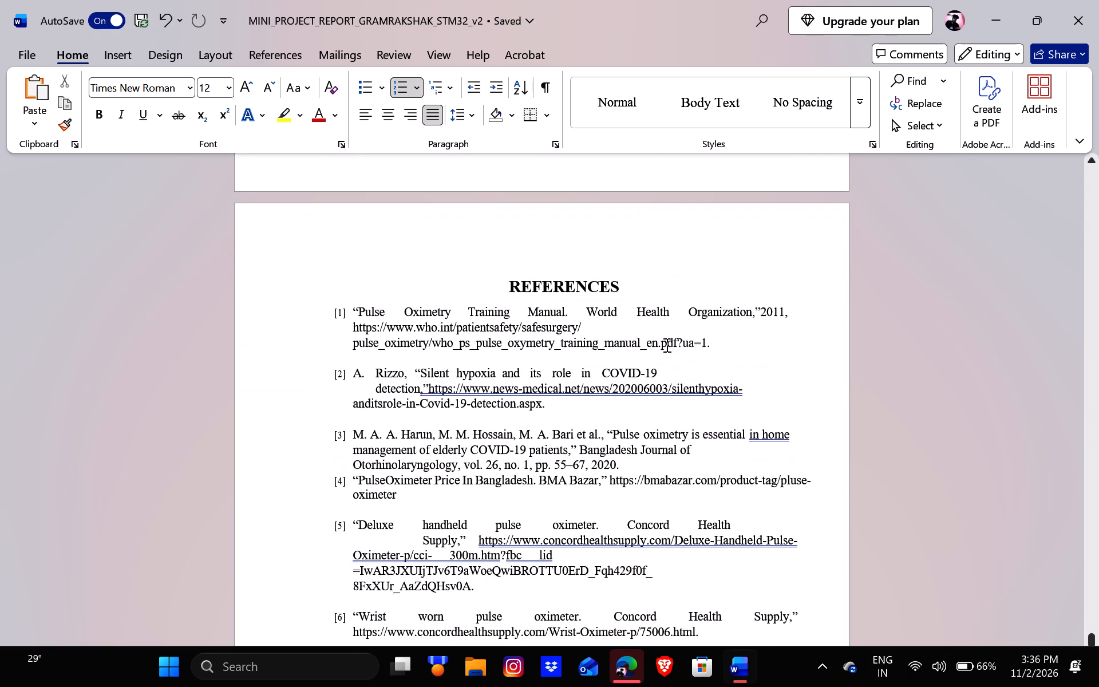
pyautogui.scroll(-3, 564, 350)
pyautogui.scroll(1, 564, 350)
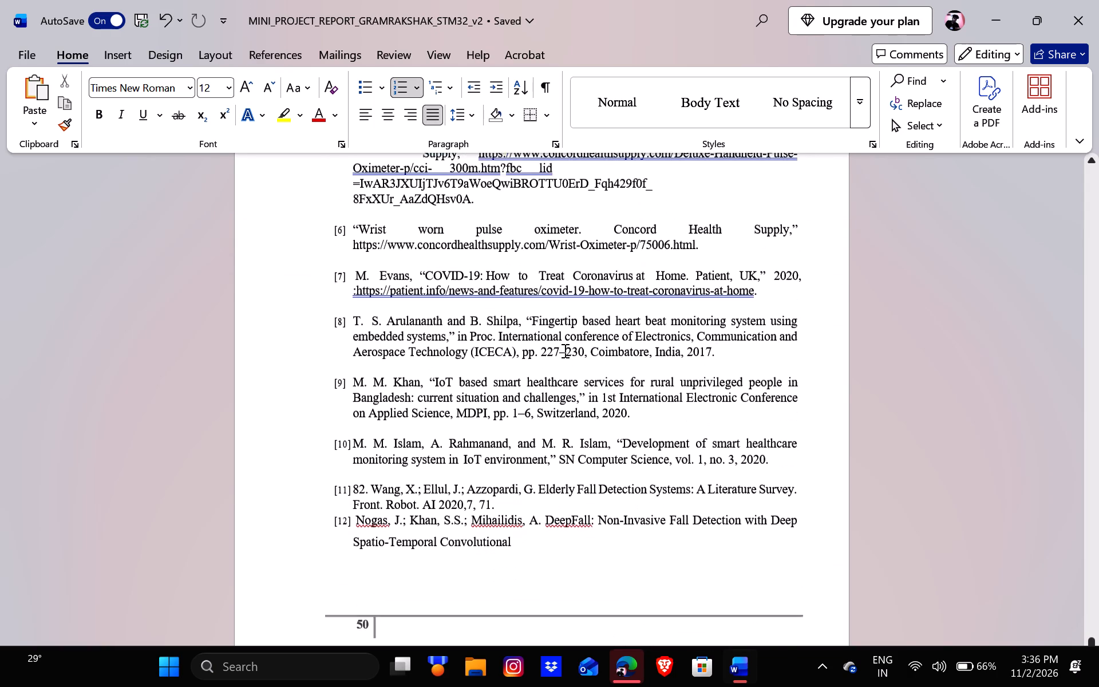
pyautogui.scroll(1, 564, 350)
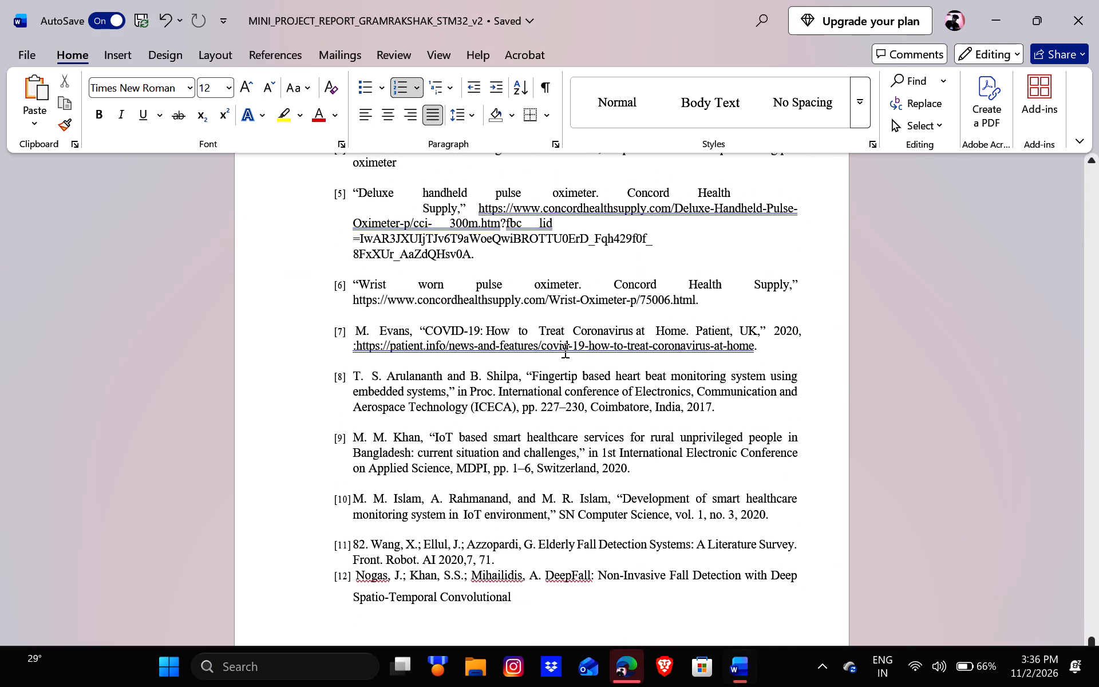
pyautogui.scroll(2, 564, 350)
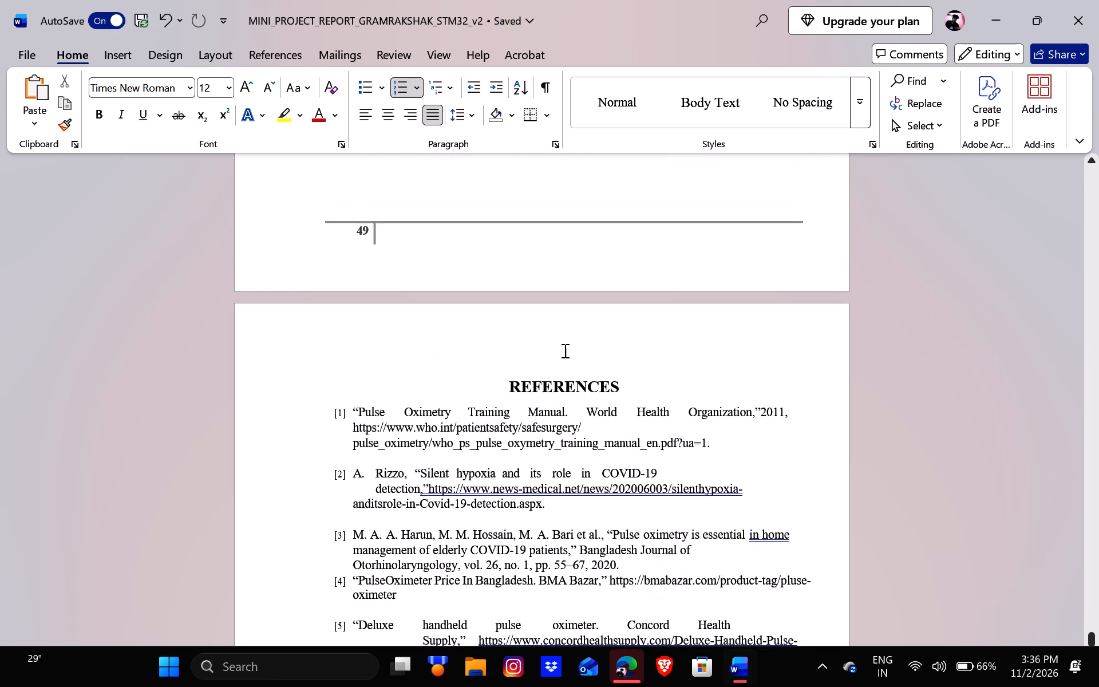
pyautogui.scroll(-8, 564, 350)
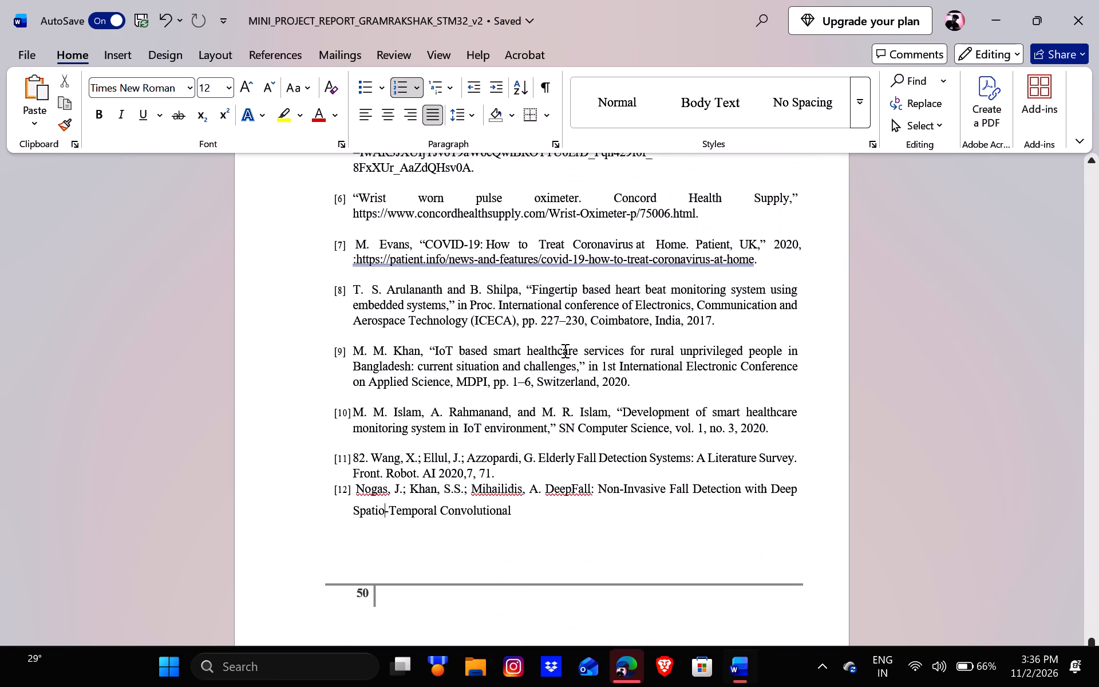
pyautogui.click(496, 473)
pyautogui.press('Return')
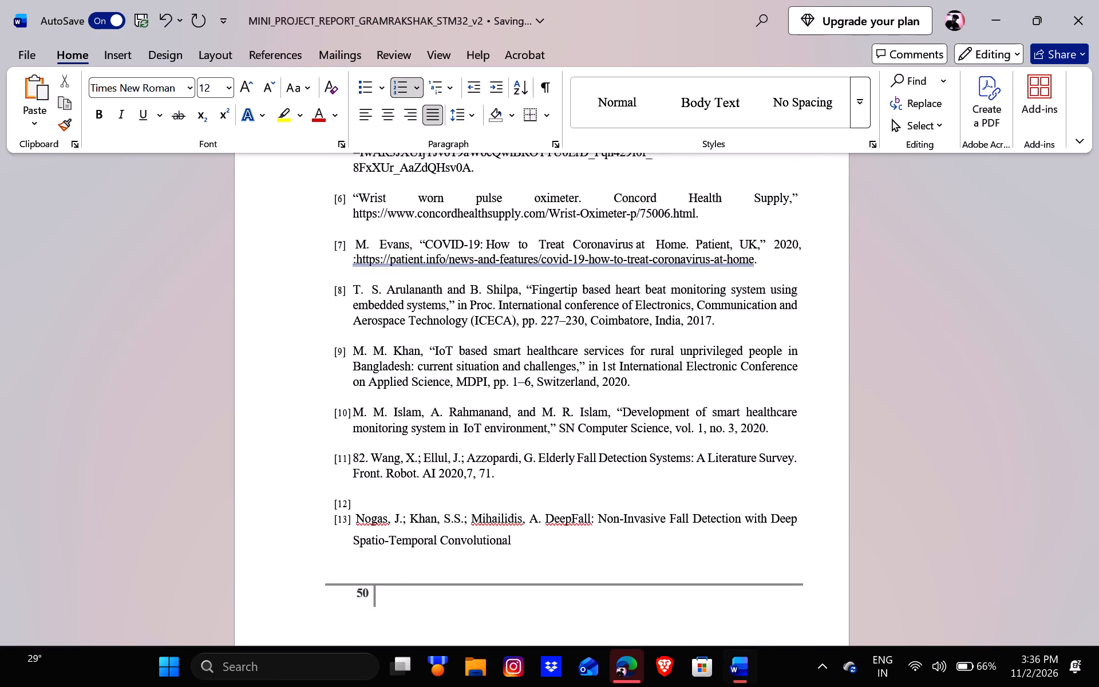
pyautogui.press('BackSpace')
pyautogui.press('BackSpace')
pyautogui.press('BackSpace')
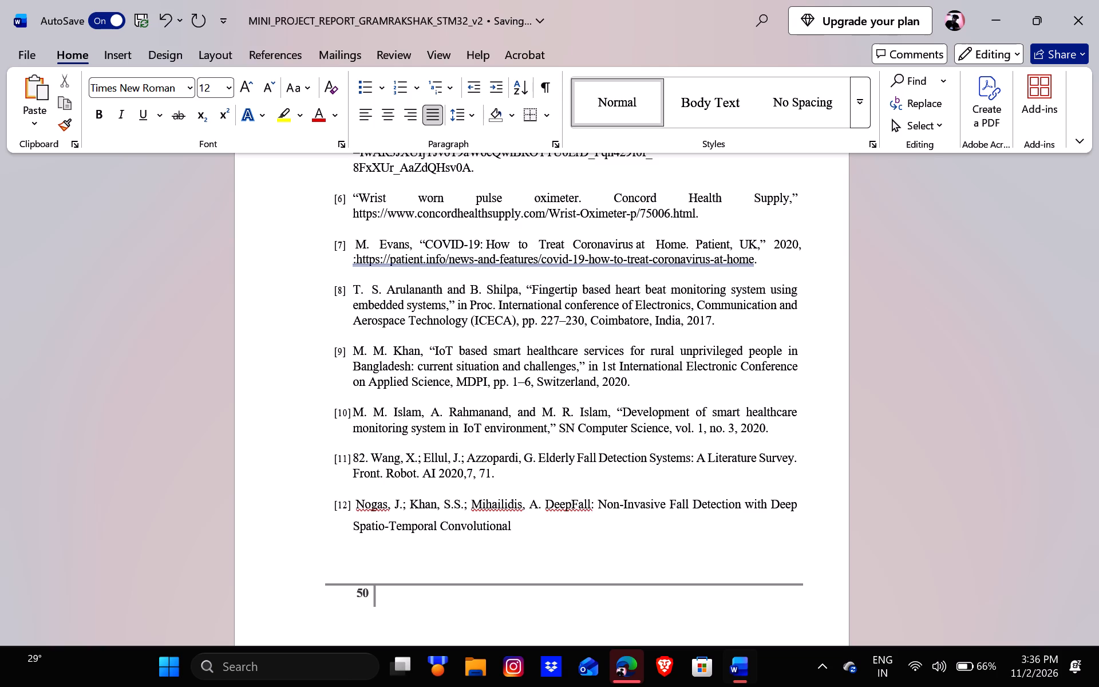
# Review the Chapter 6 conclusion, the 6.2 Future Scope bullets and the References list for layout and spacing.
pyautogui.scroll(1, 608, 390)
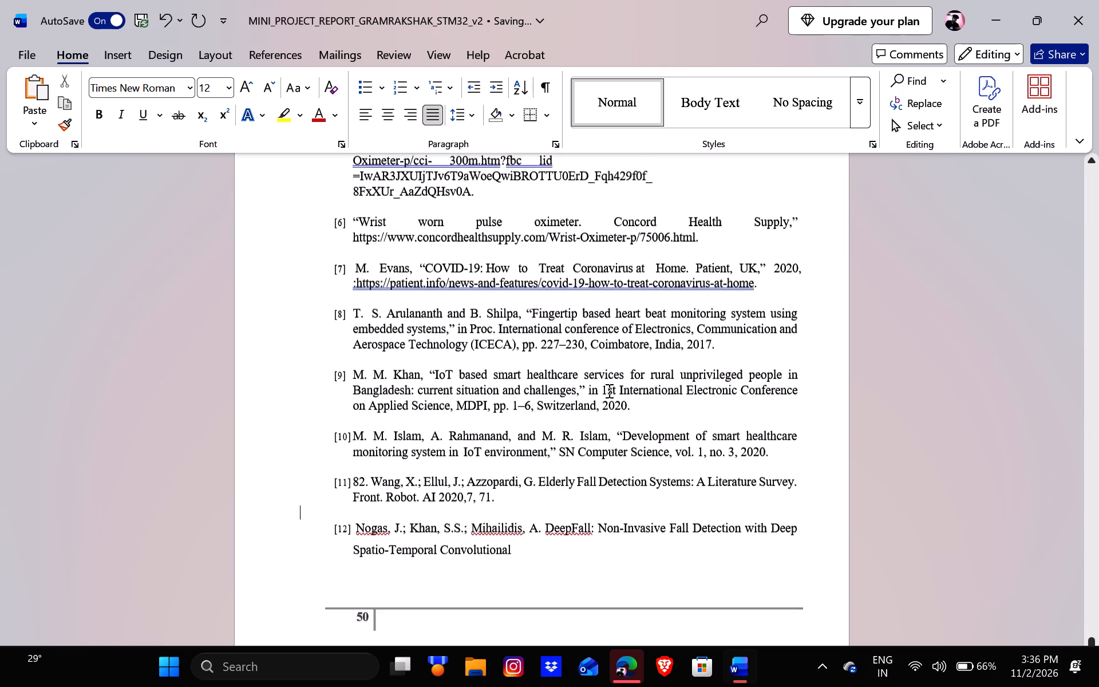
pyautogui.scroll(3, 608, 390)
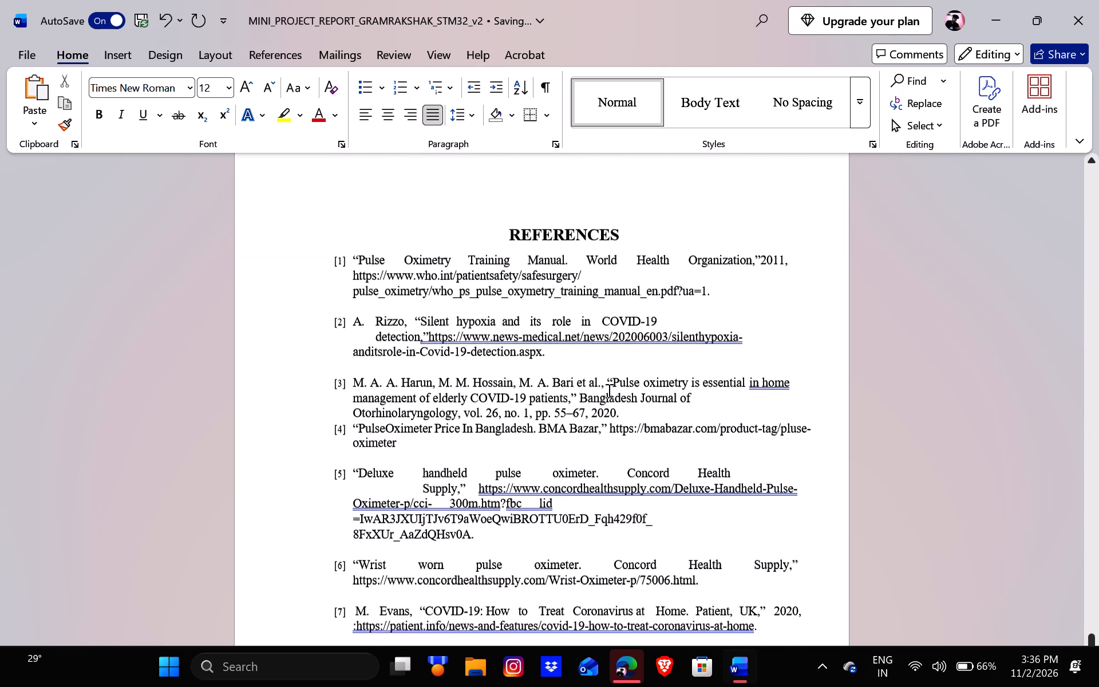
pyautogui.scroll(4, 608, 390)
pyautogui.scroll(-3, 608, 390)
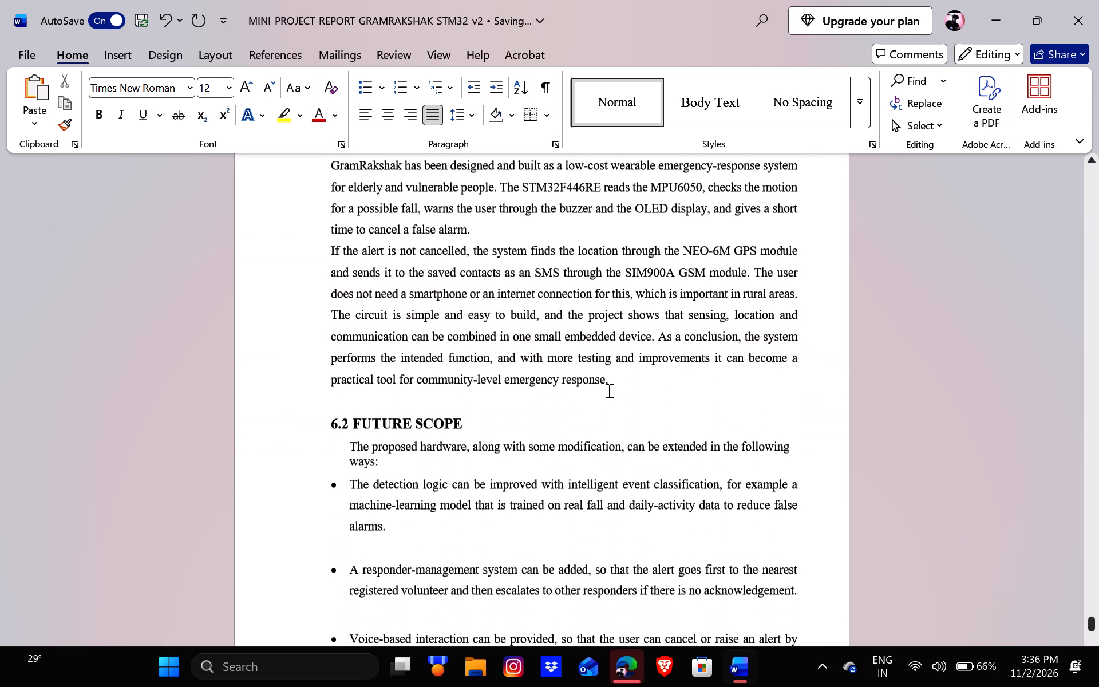
pyautogui.scroll(-3, 608, 390)
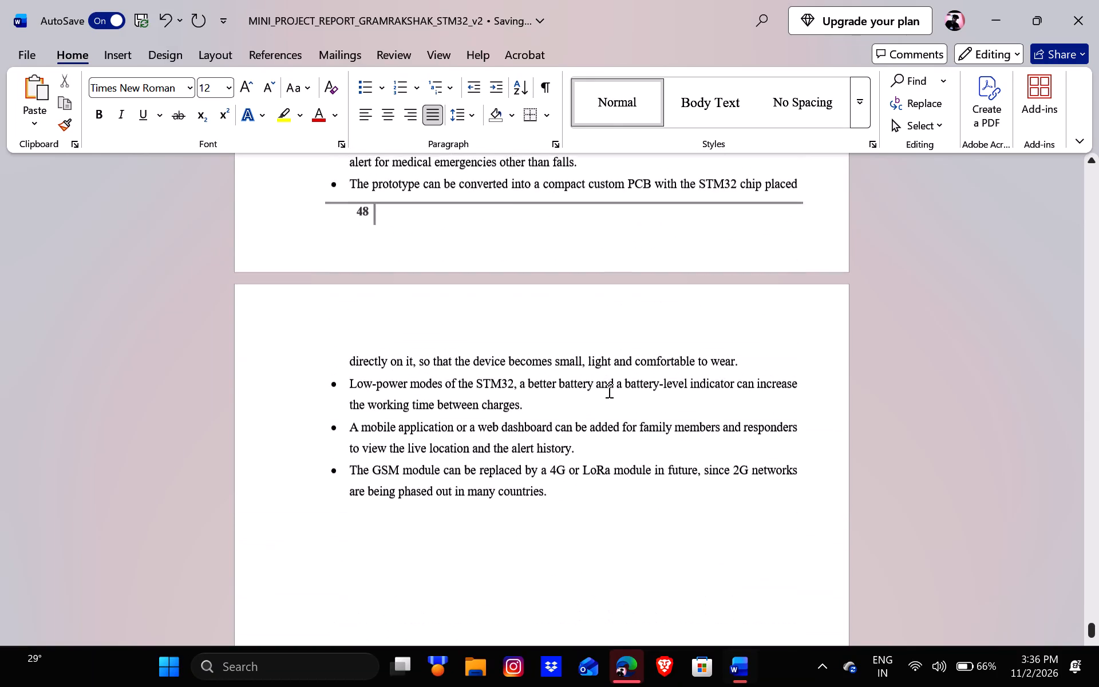
pyautogui.scroll(-1, 608, 390)
pyautogui.scroll(4, 608, 390)
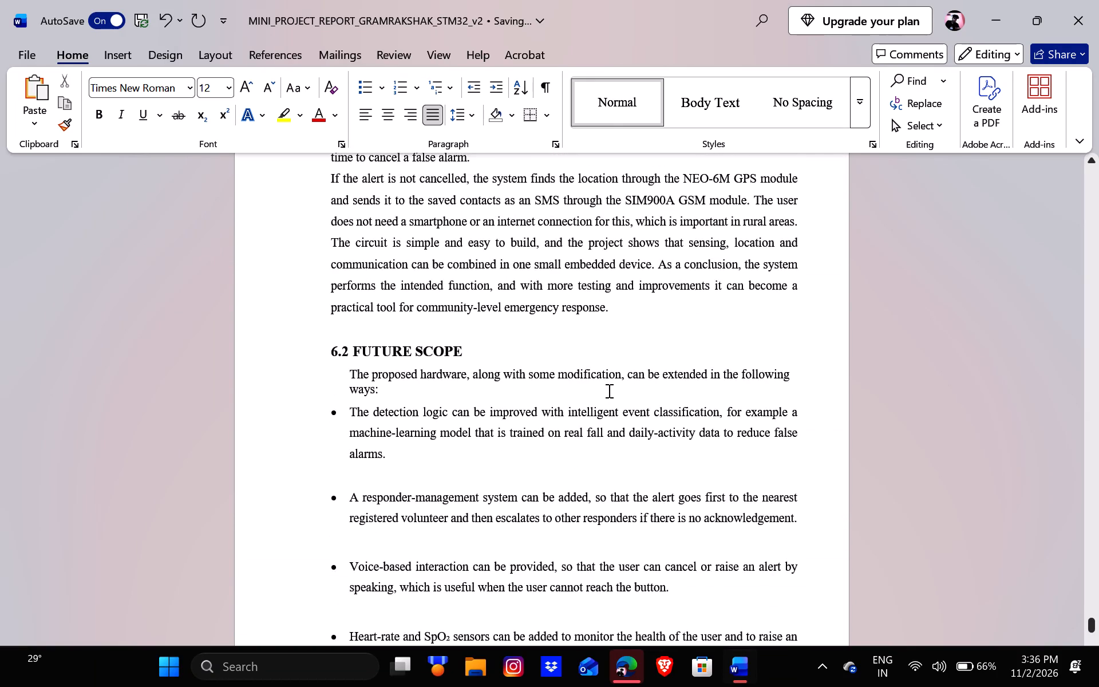
pyautogui.scroll(2, 608, 390)
pyautogui.scroll(-3, 608, 390)
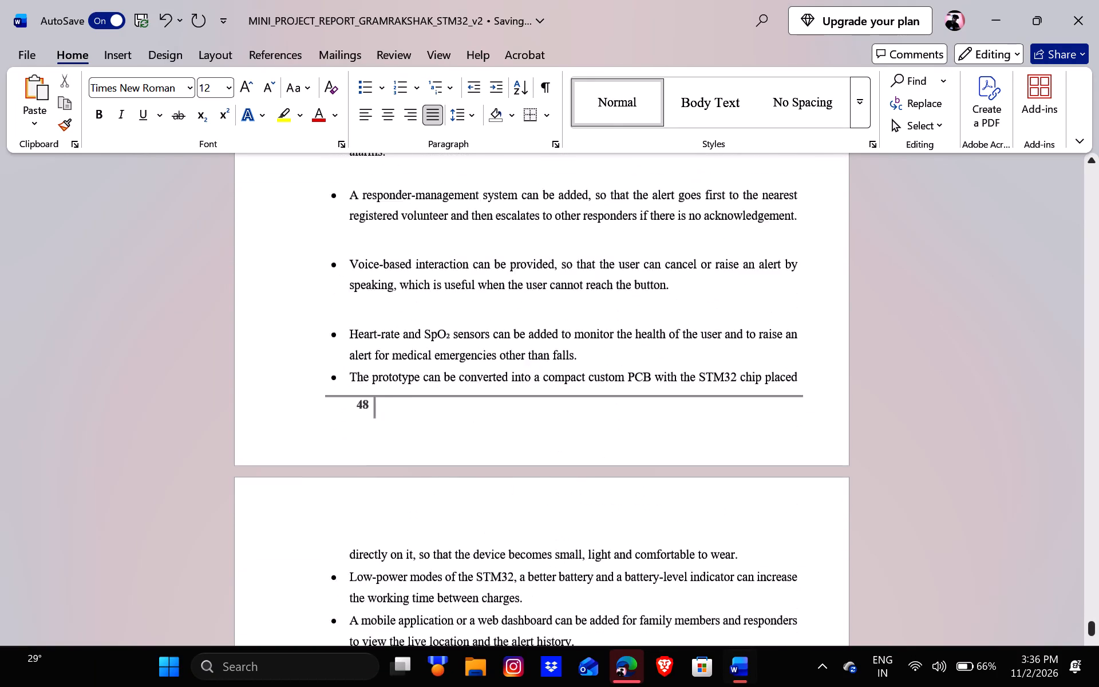
pyautogui.scroll(-1, 608, 390)
pyautogui.scroll(2, 608, 390)
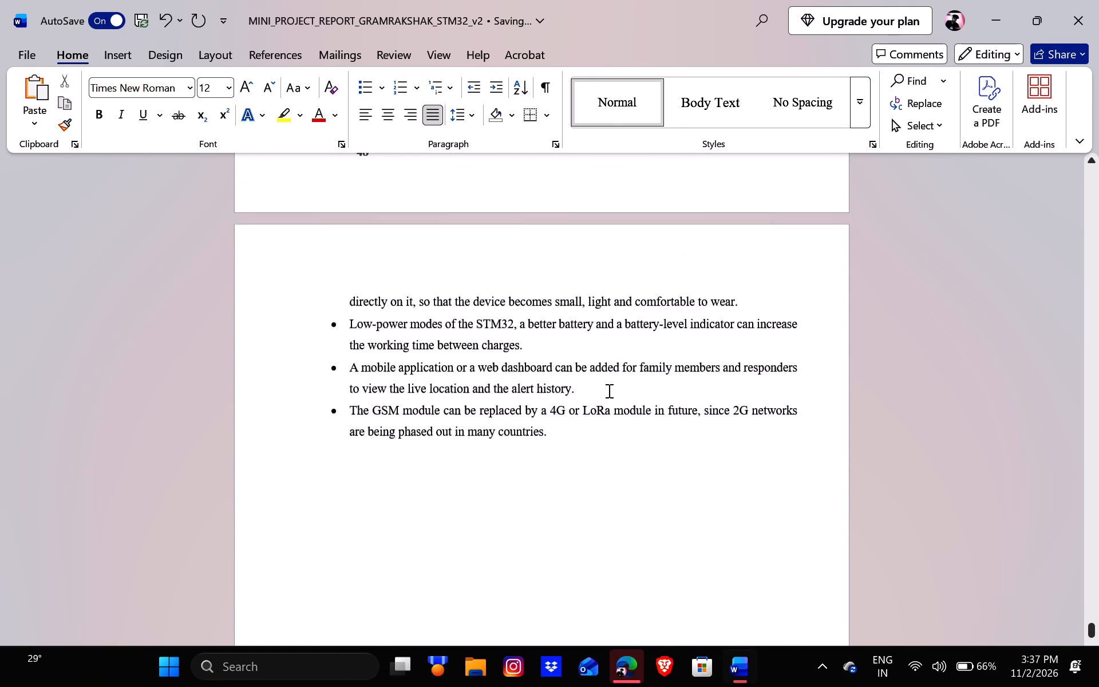
pyautogui.scroll(3, 608, 390)
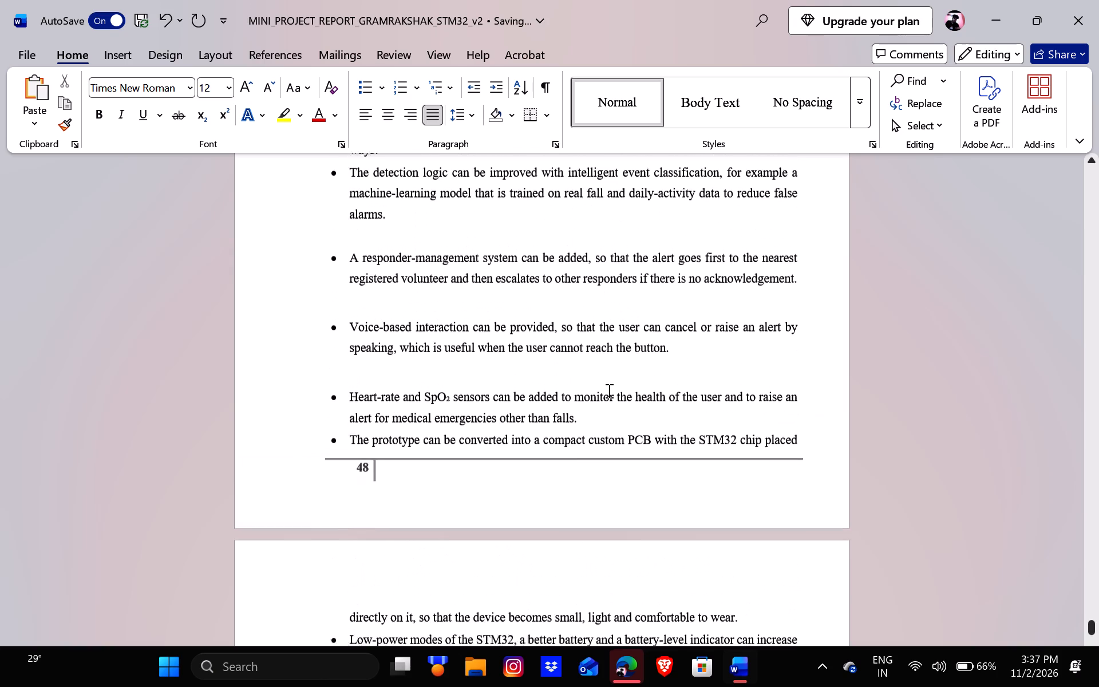
pyautogui.scroll(1, 608, 390)
pyautogui.scroll(-1, 608, 390)
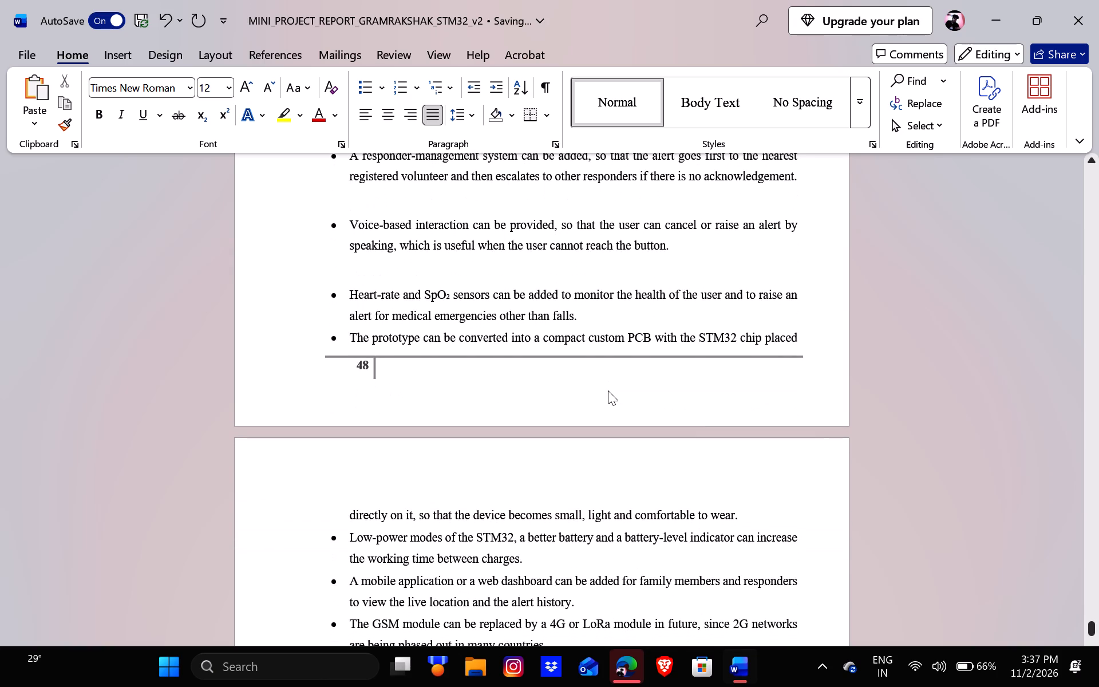
pyautogui.scroll(-2, 608, 390)
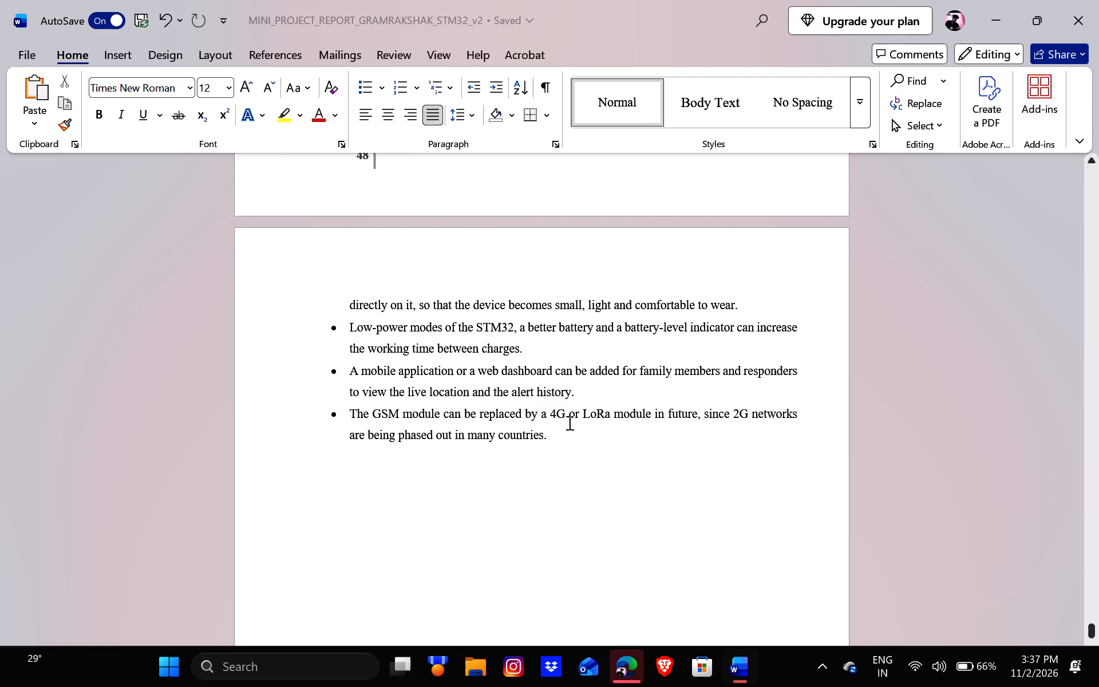
pyautogui.scroll(-11, 568, 423)
pyautogui.scroll(4, 568, 423)
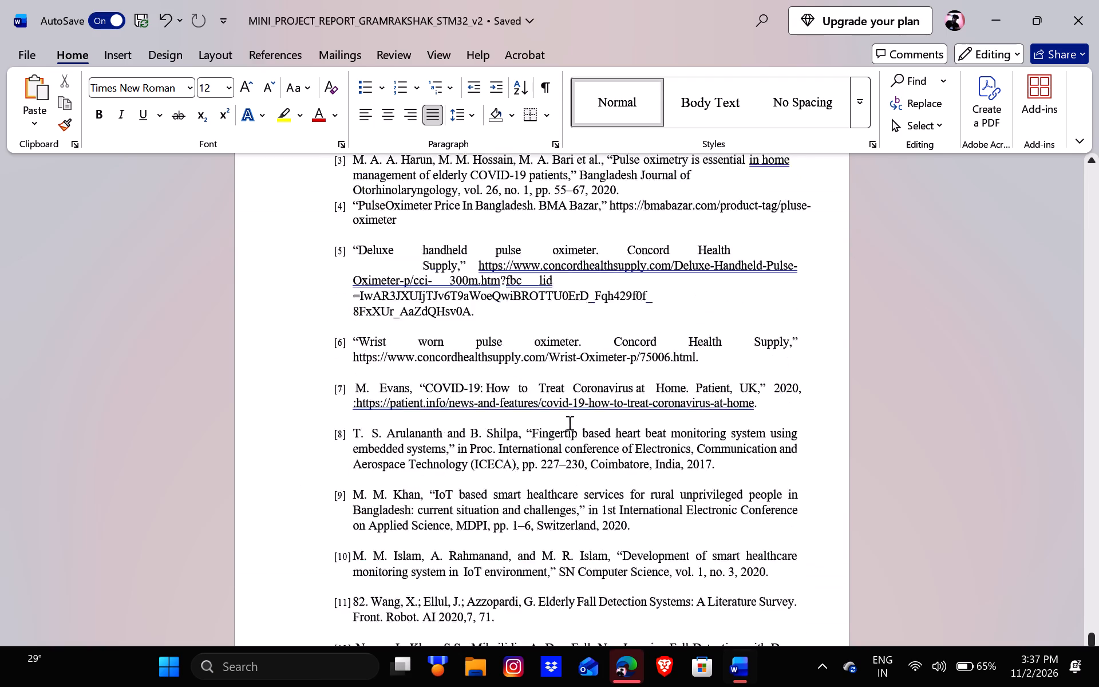
# Look over the whole report from Chapter 1 to the References list, including an overview of all its pages at once.
pyautogui.scroll(13, 568, 423)
pyautogui.scroll(-6, 568, 423)
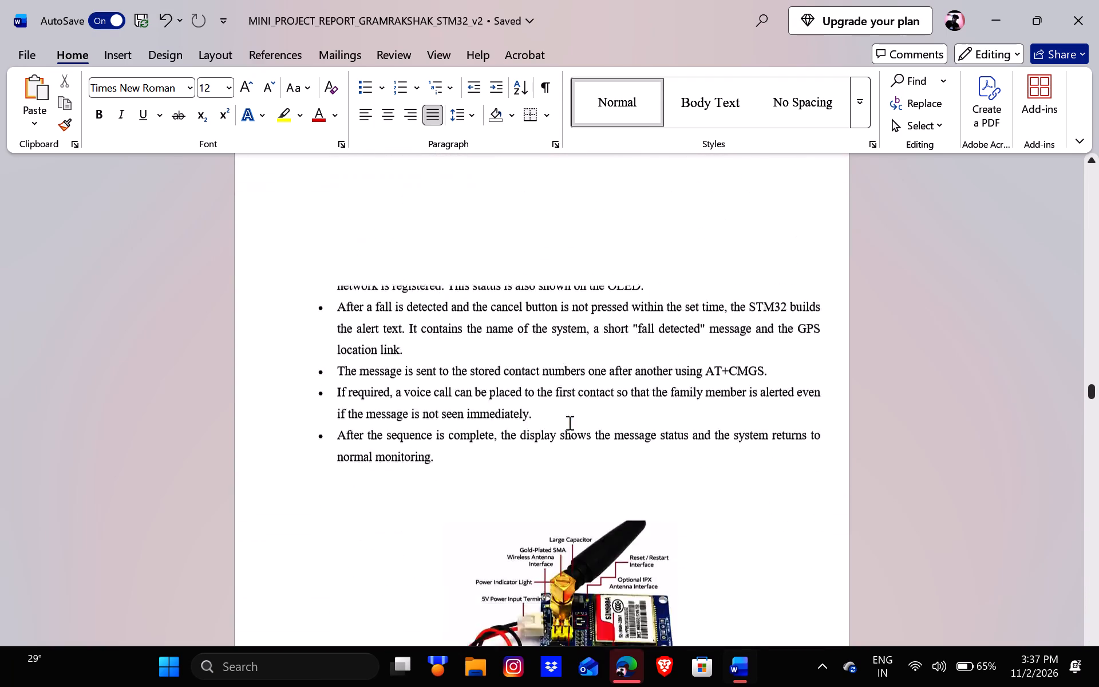
pyautogui.scroll(-9, 568, 423)
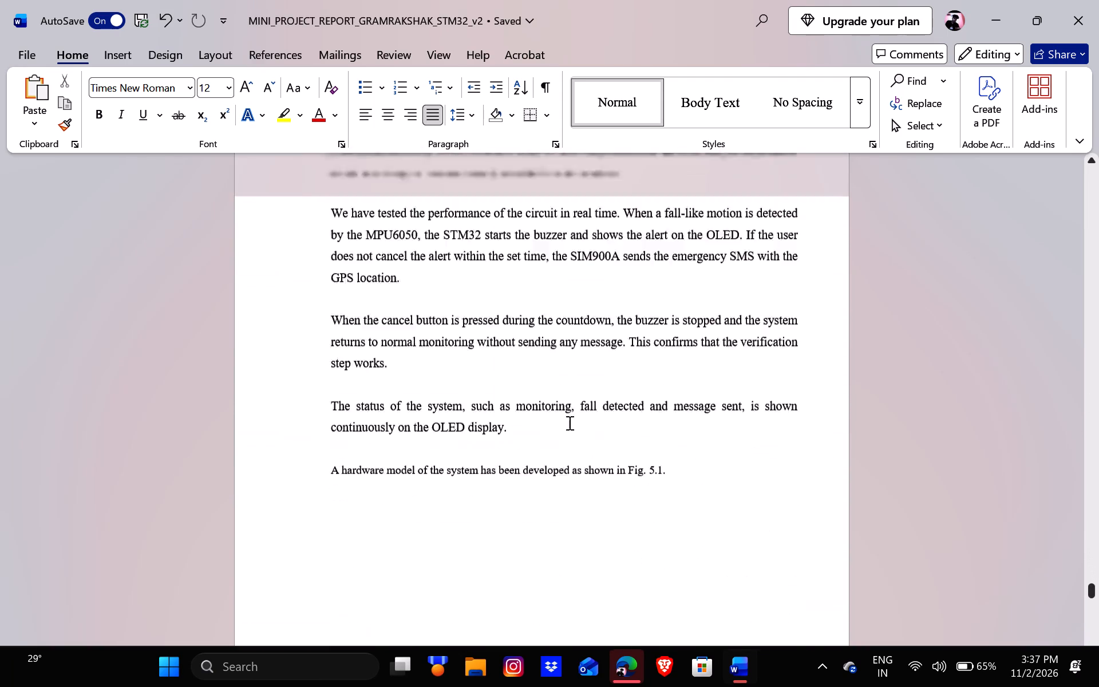
pyautogui.scroll(-13, 568, 423)
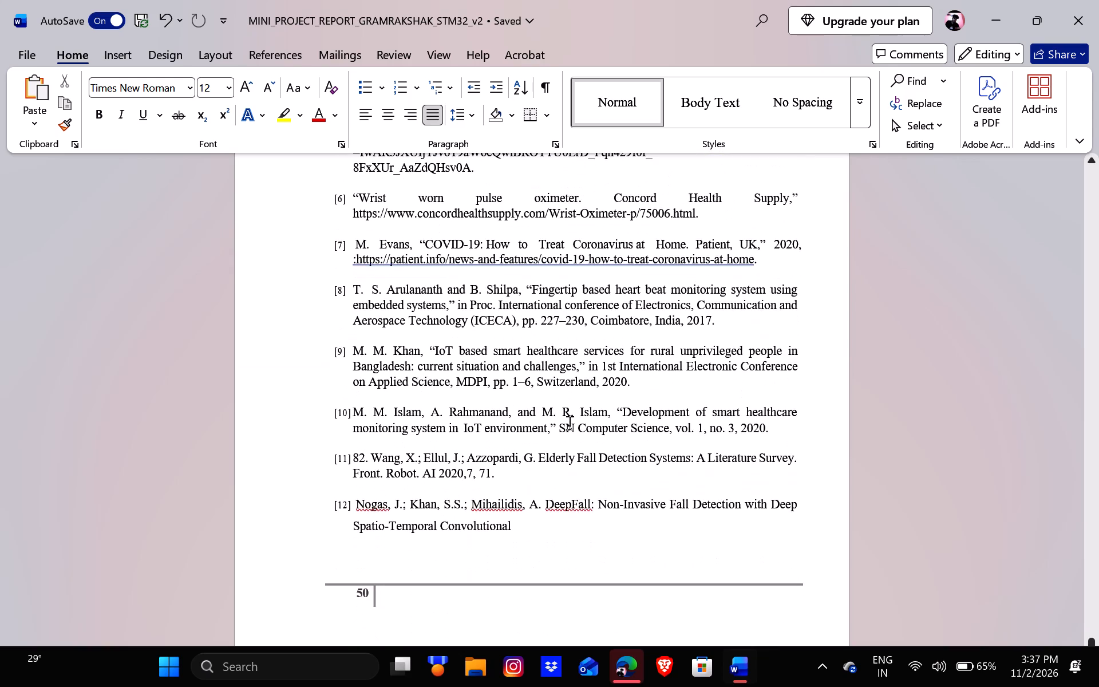
pyautogui.scroll(-1, 568, 423)
pyautogui.scroll(20, 568, 423)
pyautogui.scroll(2, 568, 423)
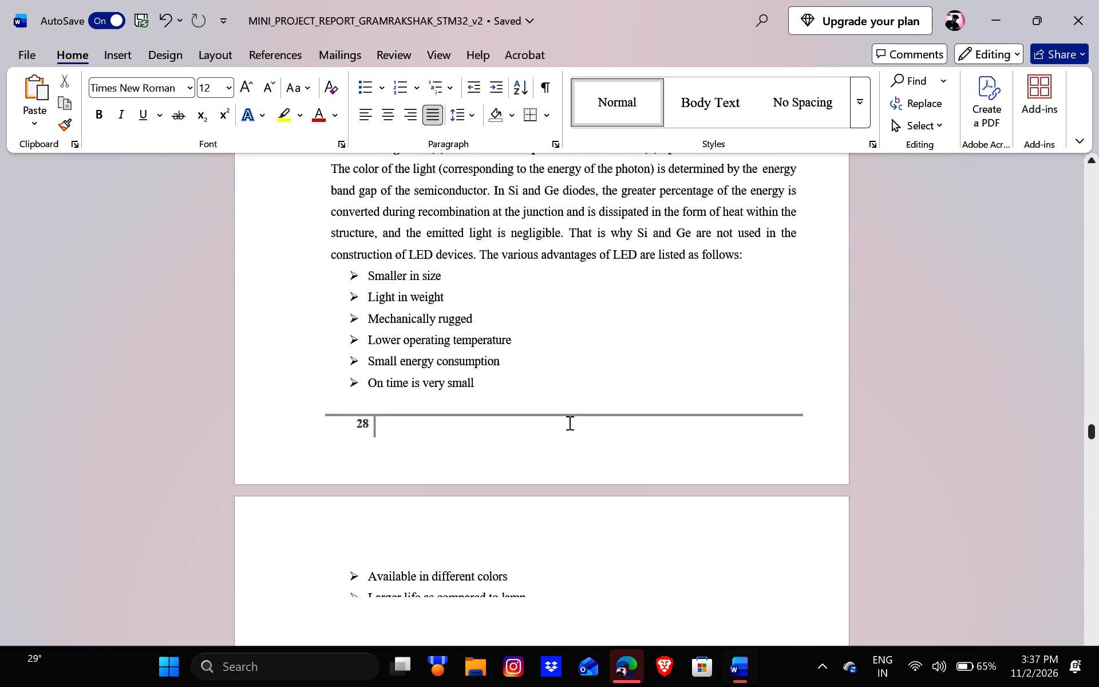
pyautogui.scroll(19, 568, 423)
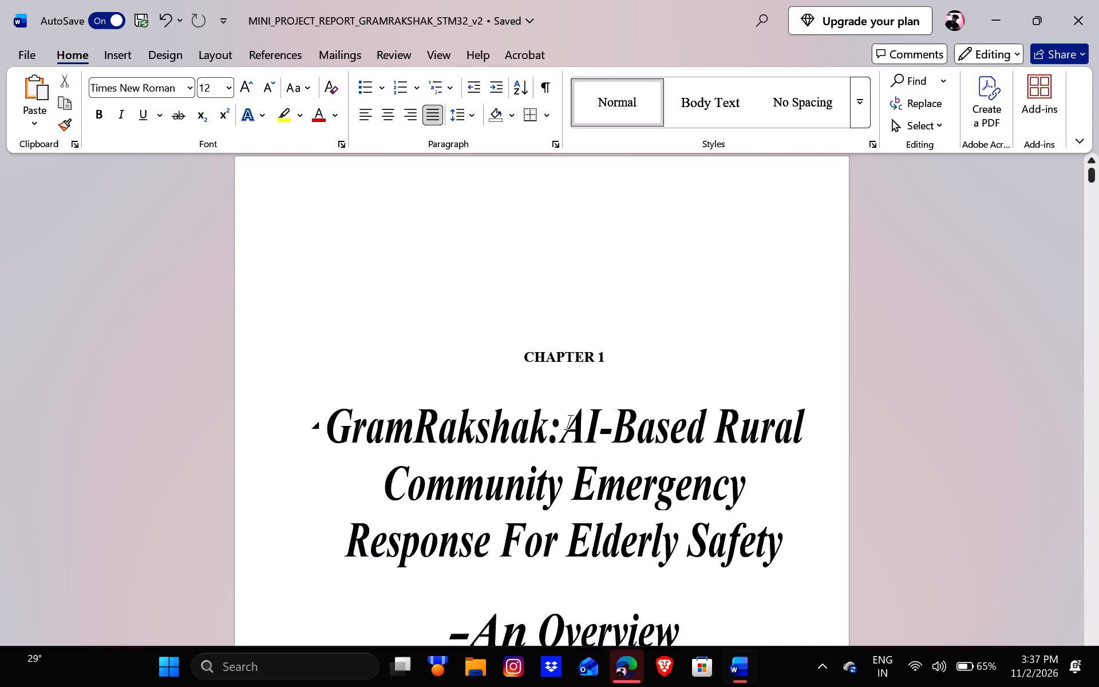
pyautogui.scroll(3, 568, 423)
pyautogui.scroll(-6, 568, 423)
pyautogui.keyDown('ctrl'); pyautogui.scroll(-2, 540, 302); pyautogui.keyUp('ctrl')
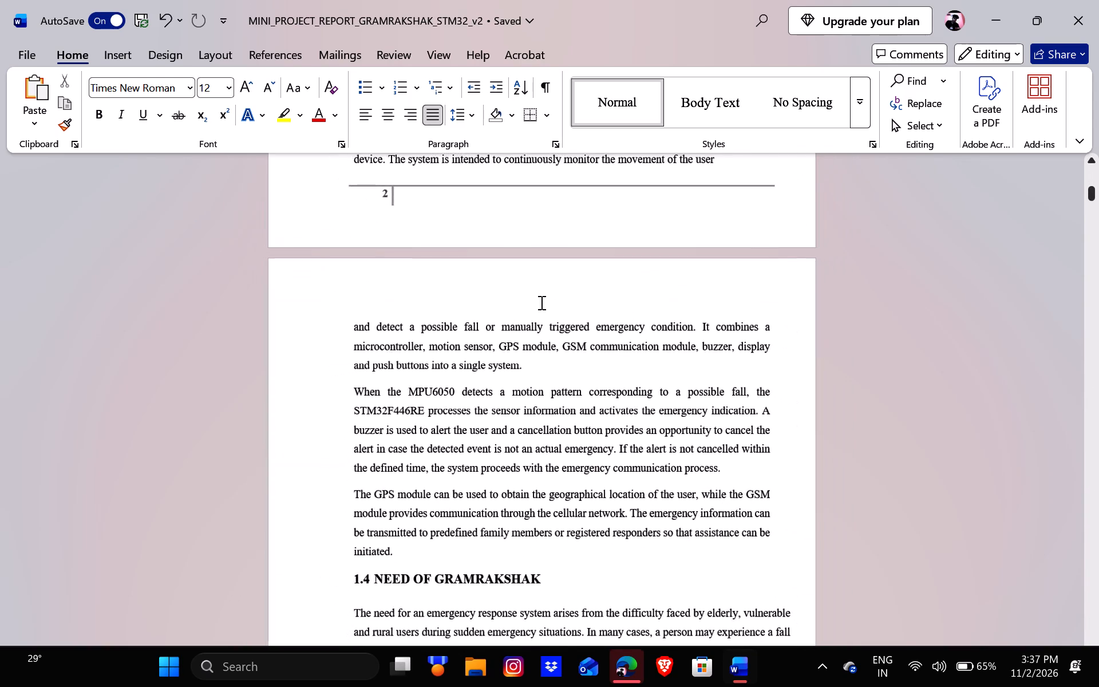
pyautogui.keyDown('ctrl'); pyautogui.scroll(-8, 540, 302); pyautogui.keyUp('ctrl')
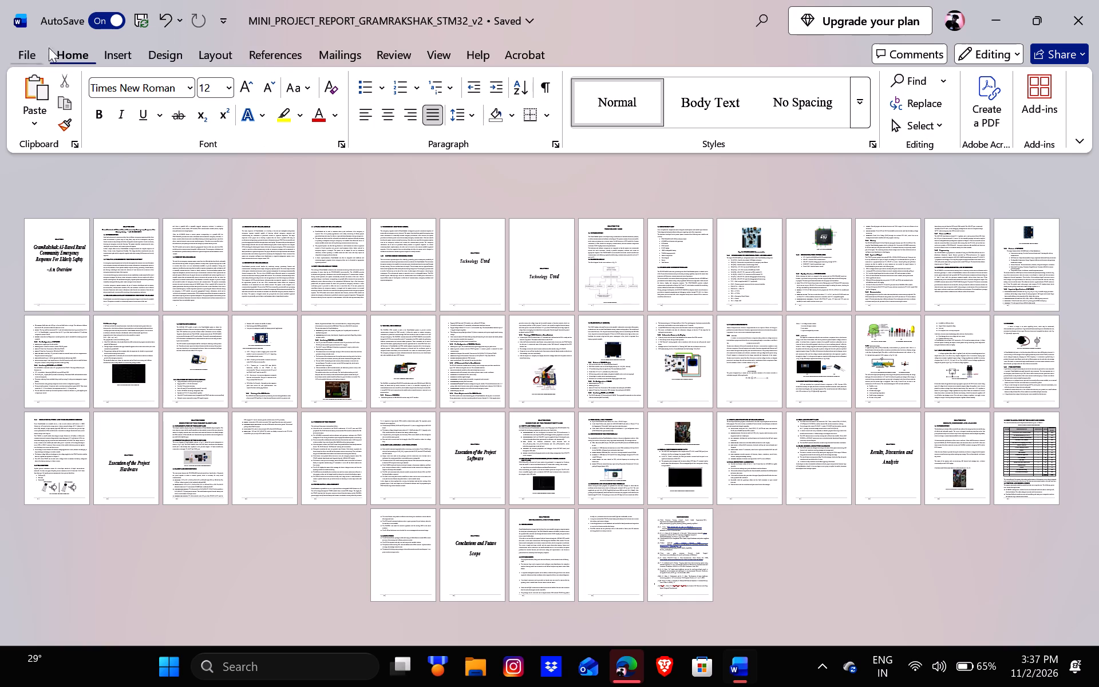
# Open the accessibility check offered with the PDF/XPS export, and close the Accessibility Assistant without changing the report.
pyautogui.click(32, 56)
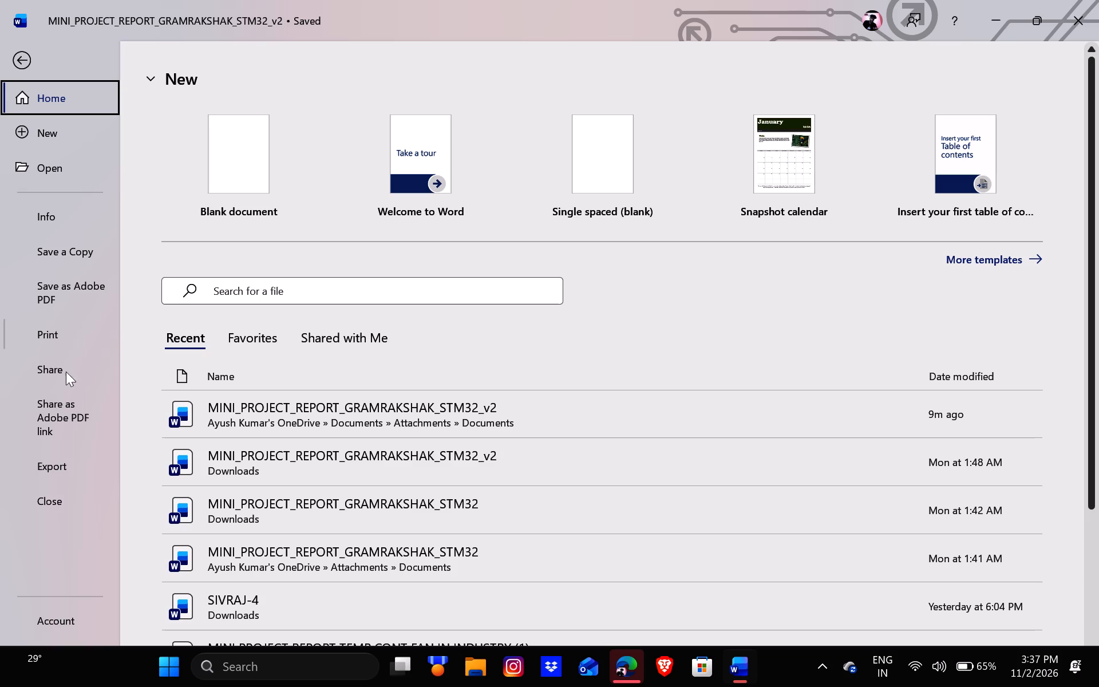
pyautogui.click(56, 471)
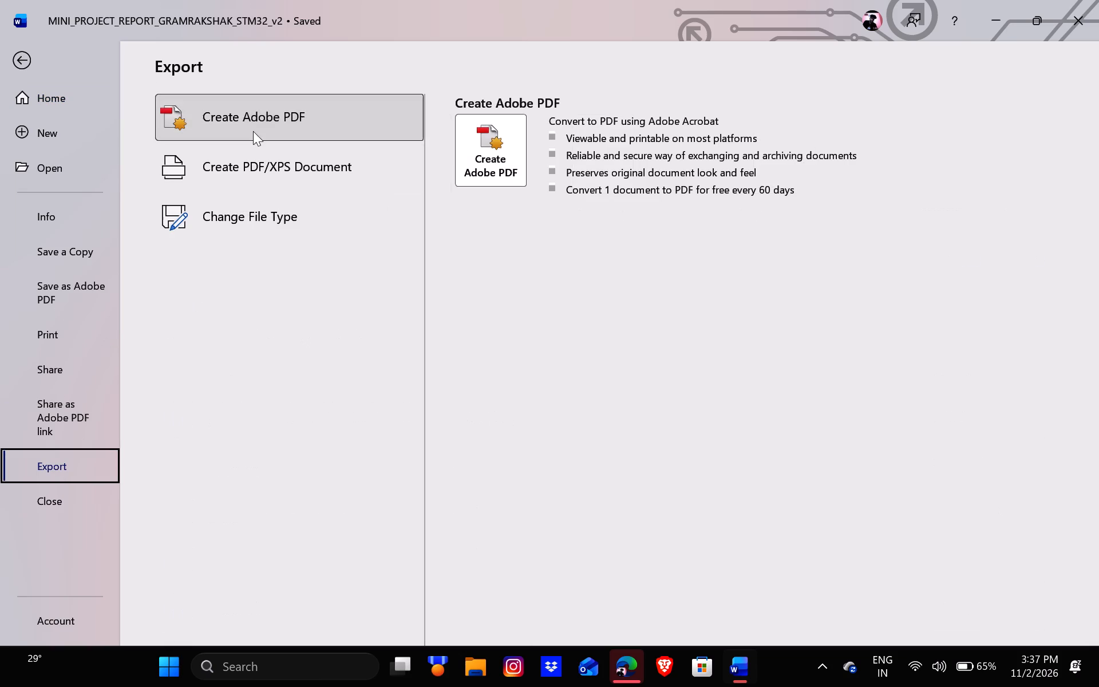
pyautogui.click(283, 171)
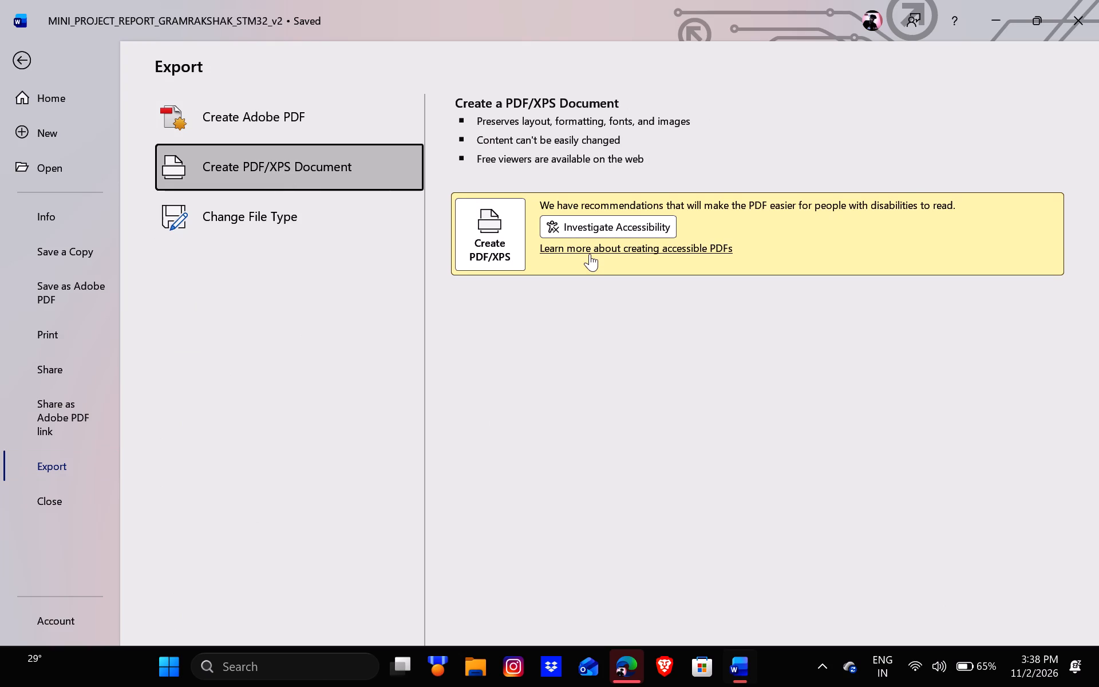
pyautogui.click(608, 230)
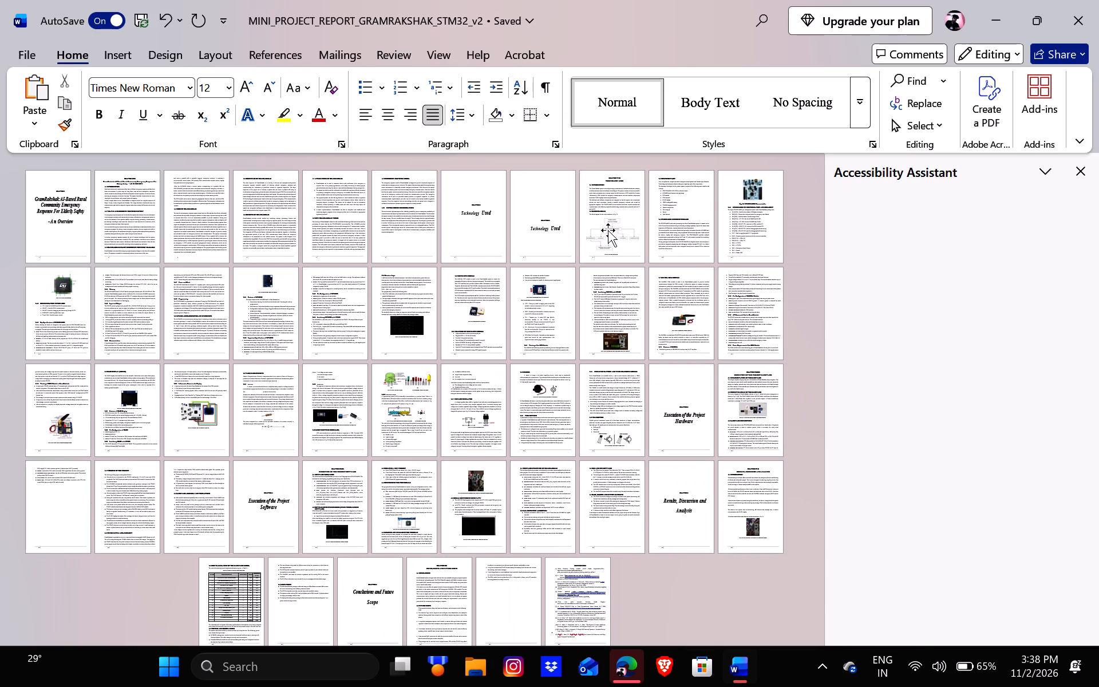
pyautogui.click(1084, 173)
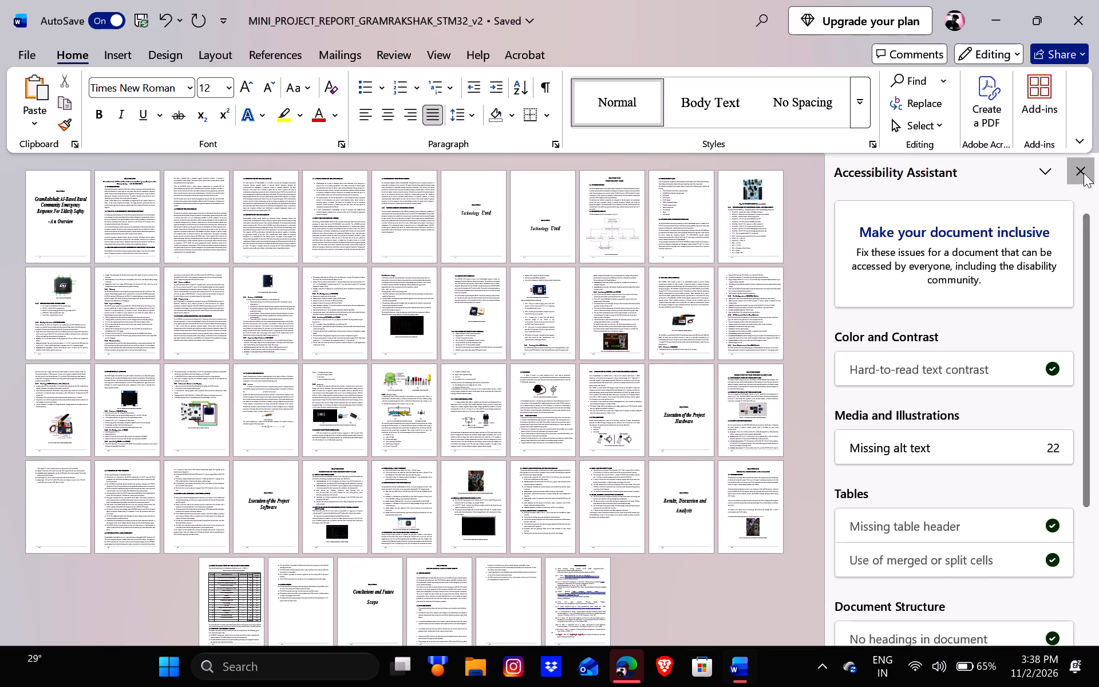
# Publish the report as a standard-optimized PDF named MINI_PROJECT_REPORT_GRAMRAKSHAK_STM32_v2 in the Documents folder under Attachments.
pyautogui.click(15, 51)
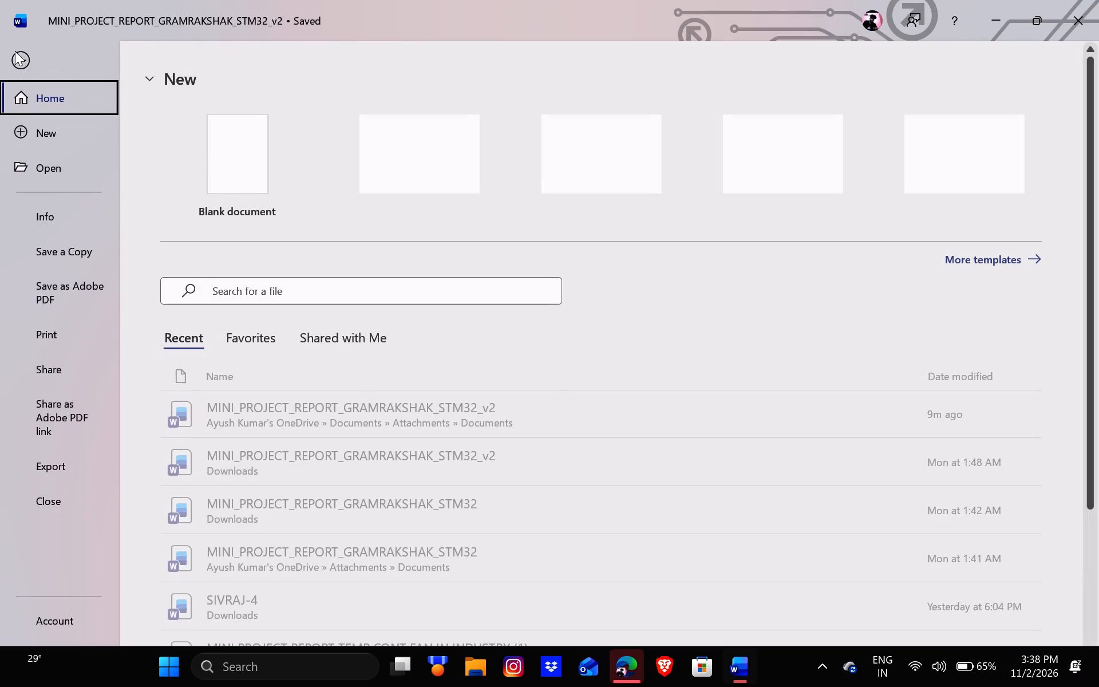
pyautogui.click(58, 467)
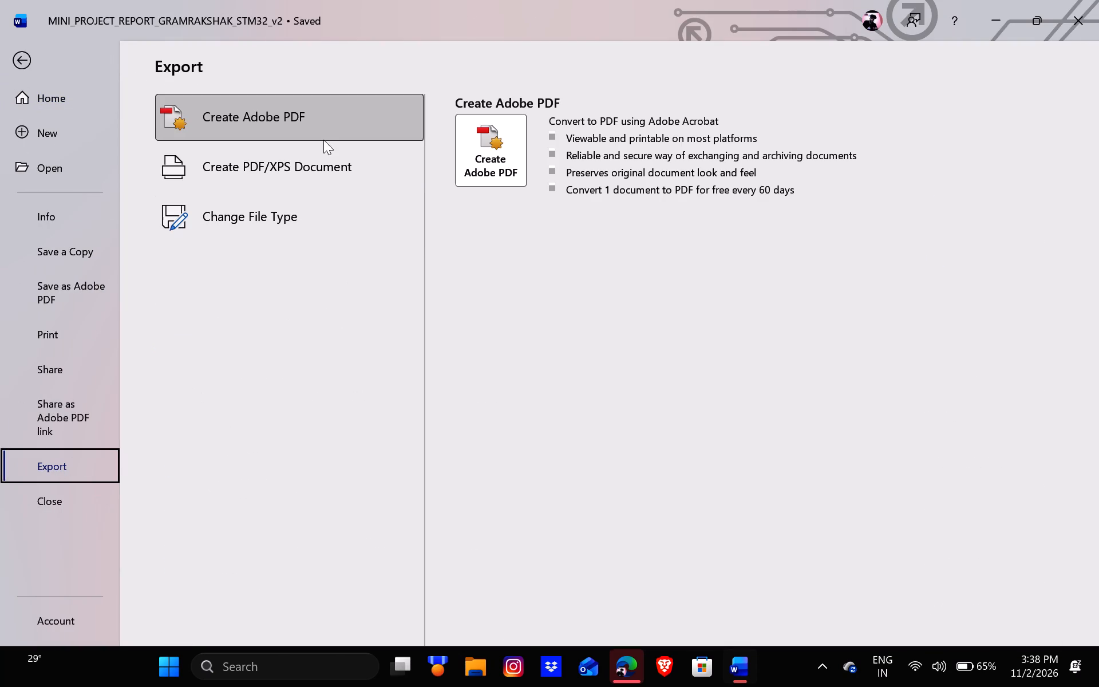
pyautogui.click(321, 161)
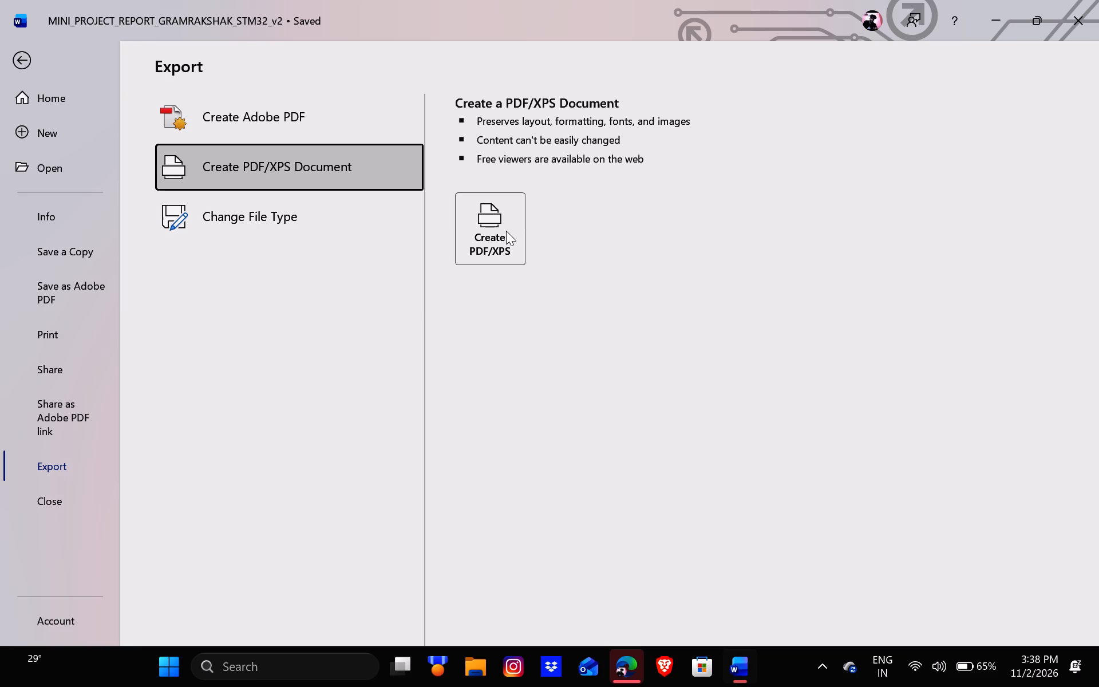
pyautogui.click(479, 226)
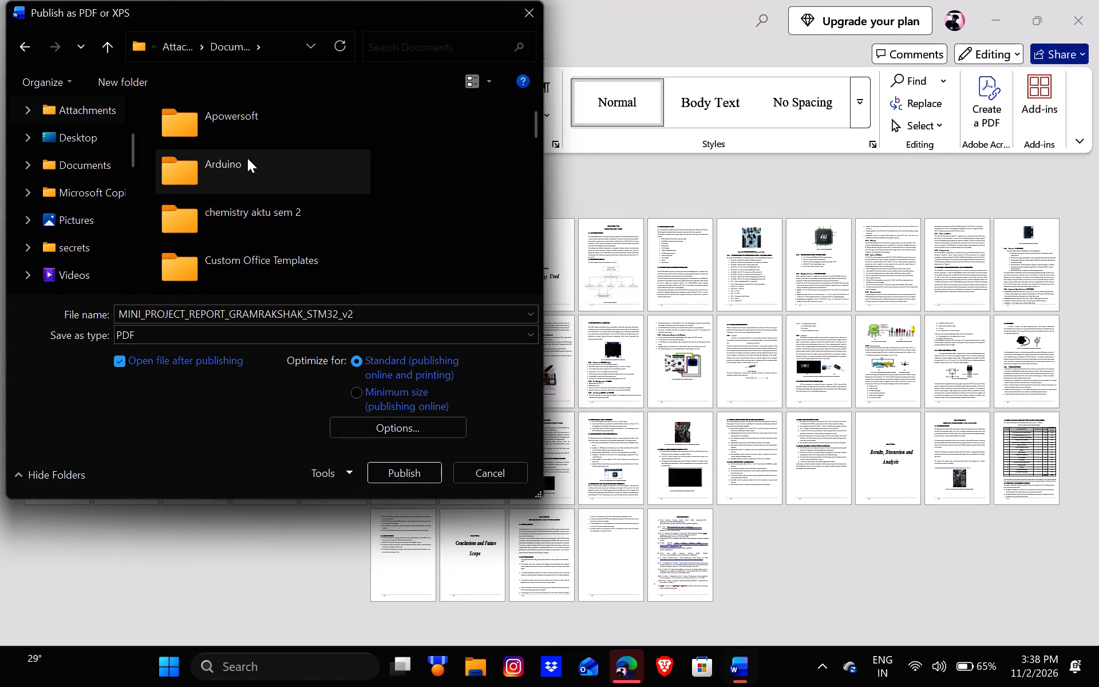
pyautogui.scroll(-3, 247, 158)
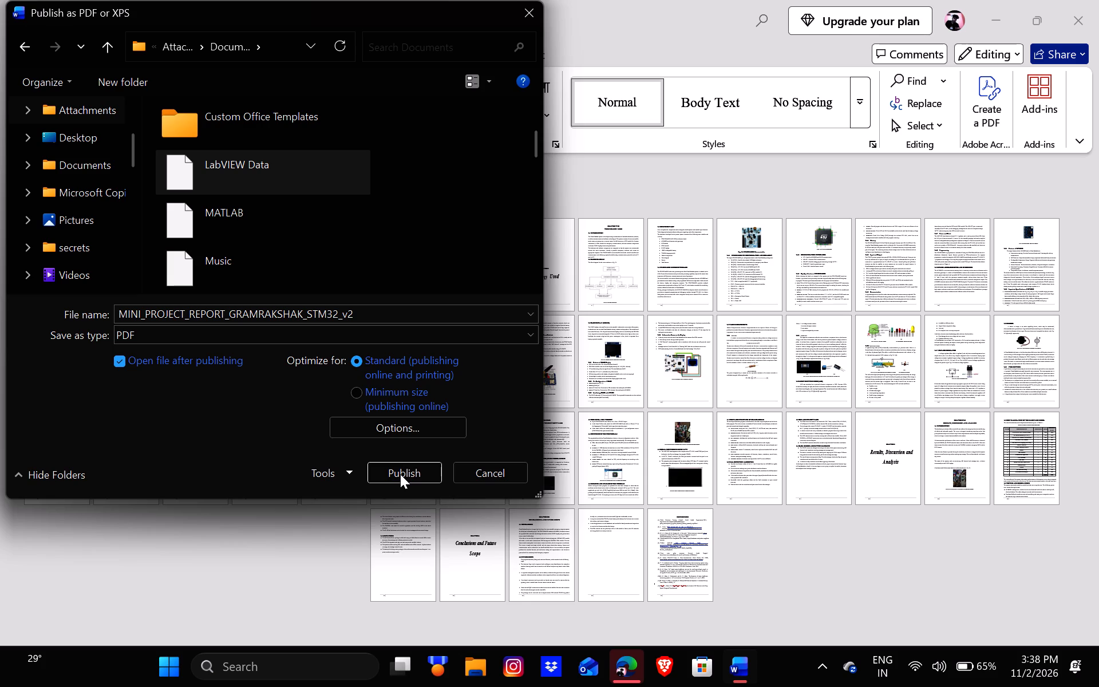
pyautogui.click(400, 474)
pyautogui.scroll(2, 416, 200)
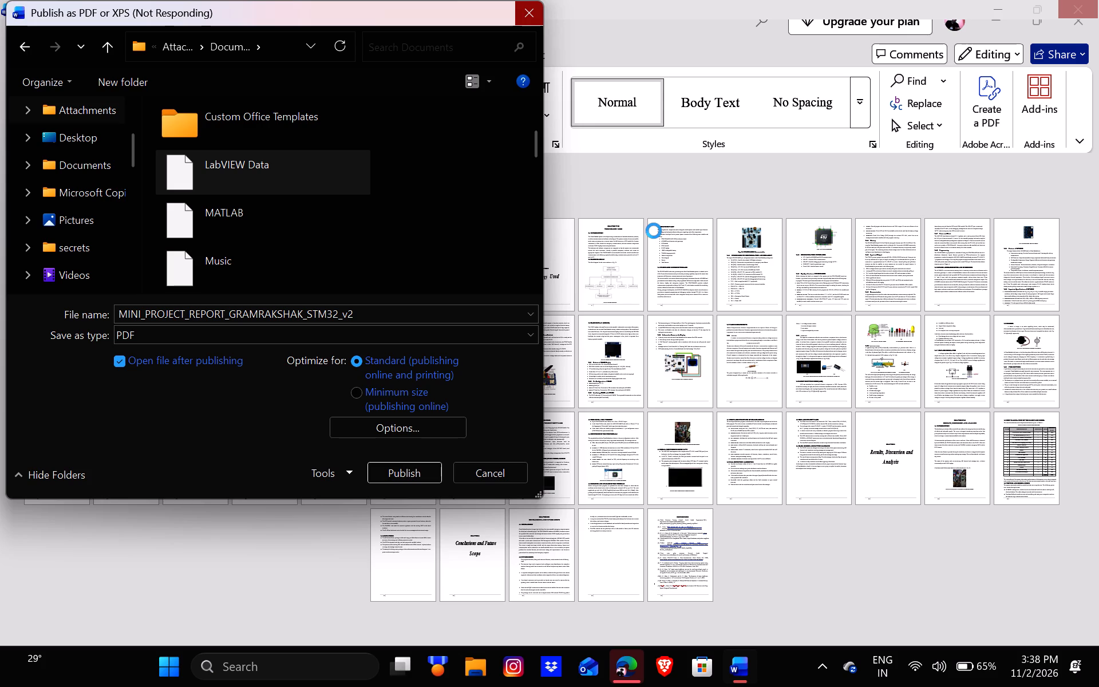
pyautogui.scroll(-2, 654, 231)
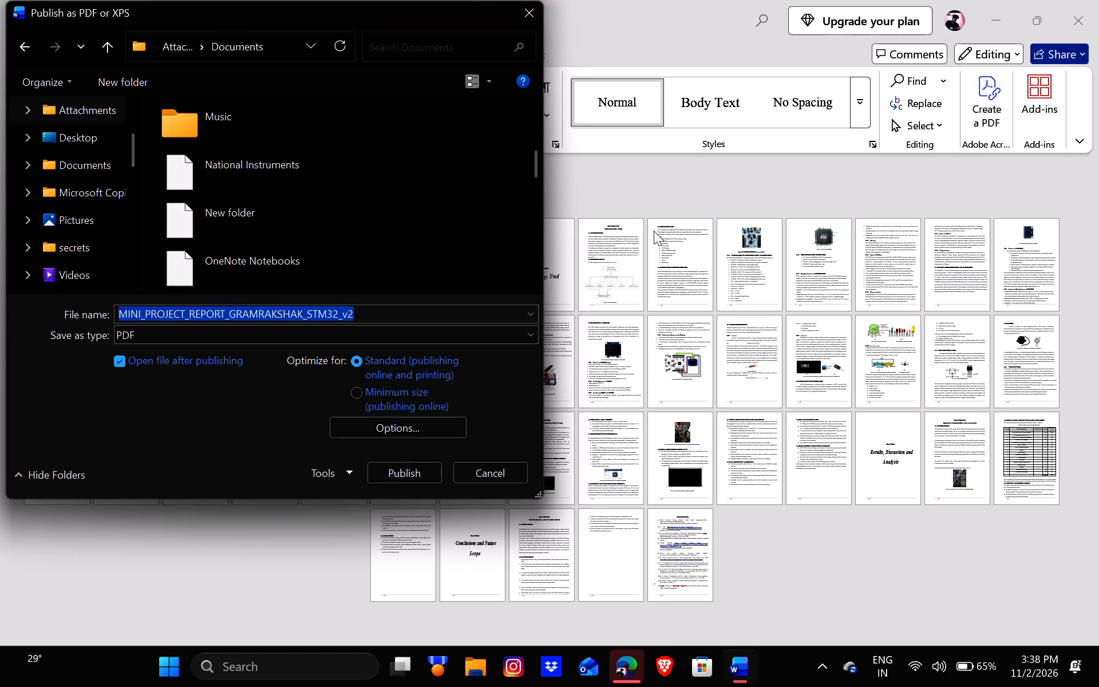
pyautogui.scroll(13, 654, 231)
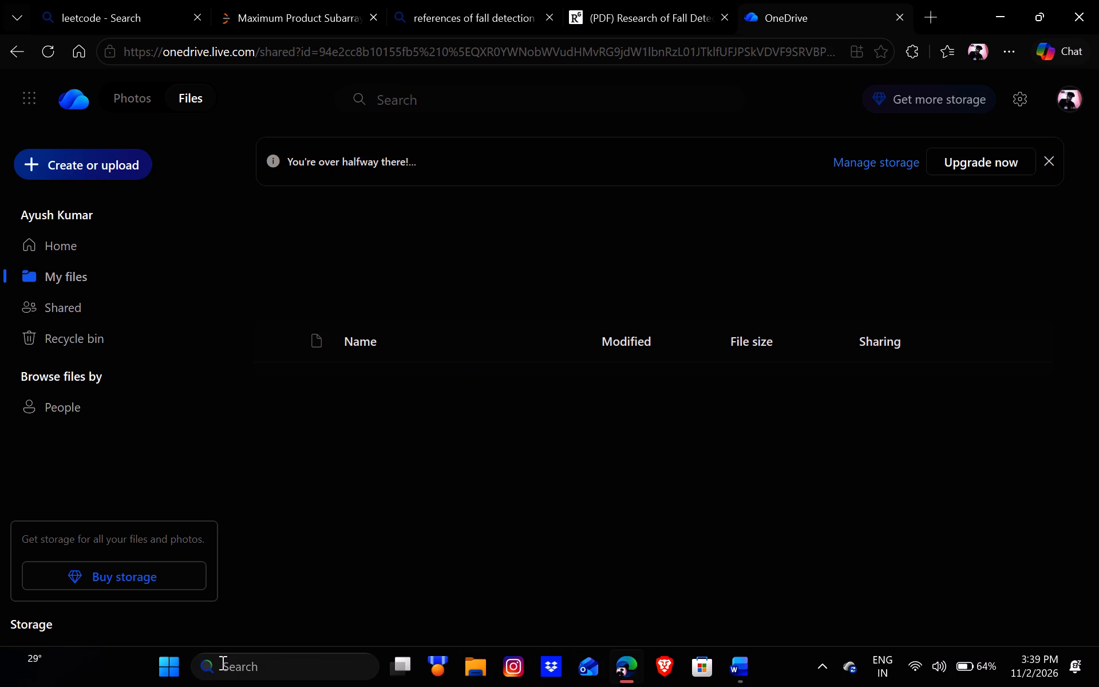
# Search the computer's apps for WhatsApp Beta and launch it.
pyautogui.click(164, 681)
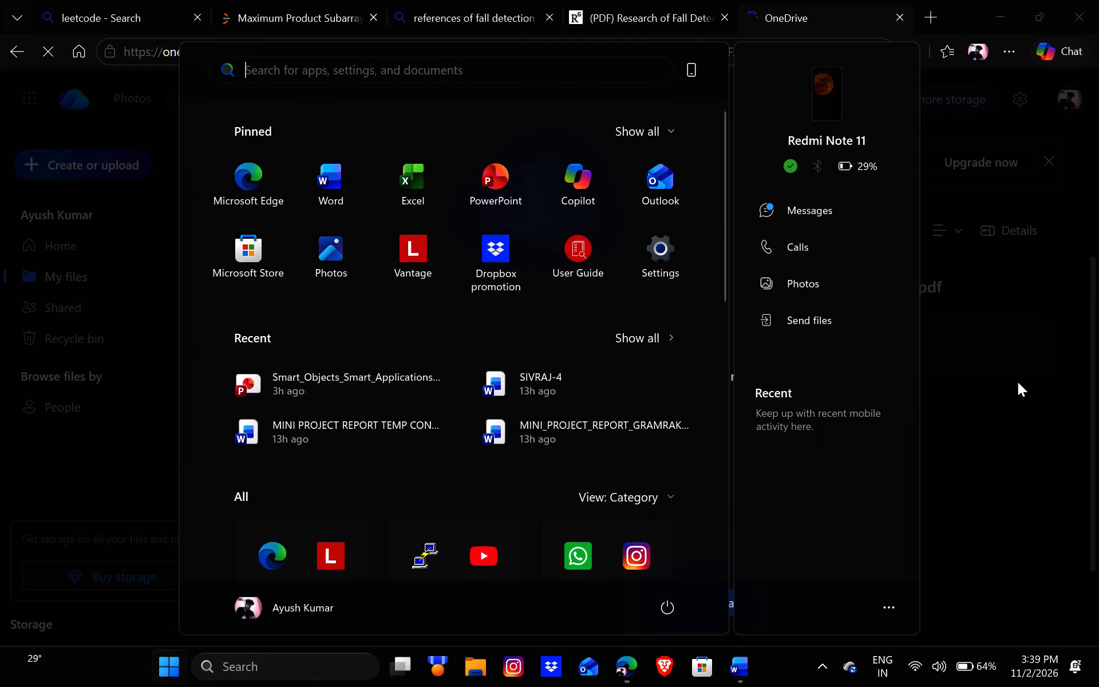
pyautogui.click(1017, 381)
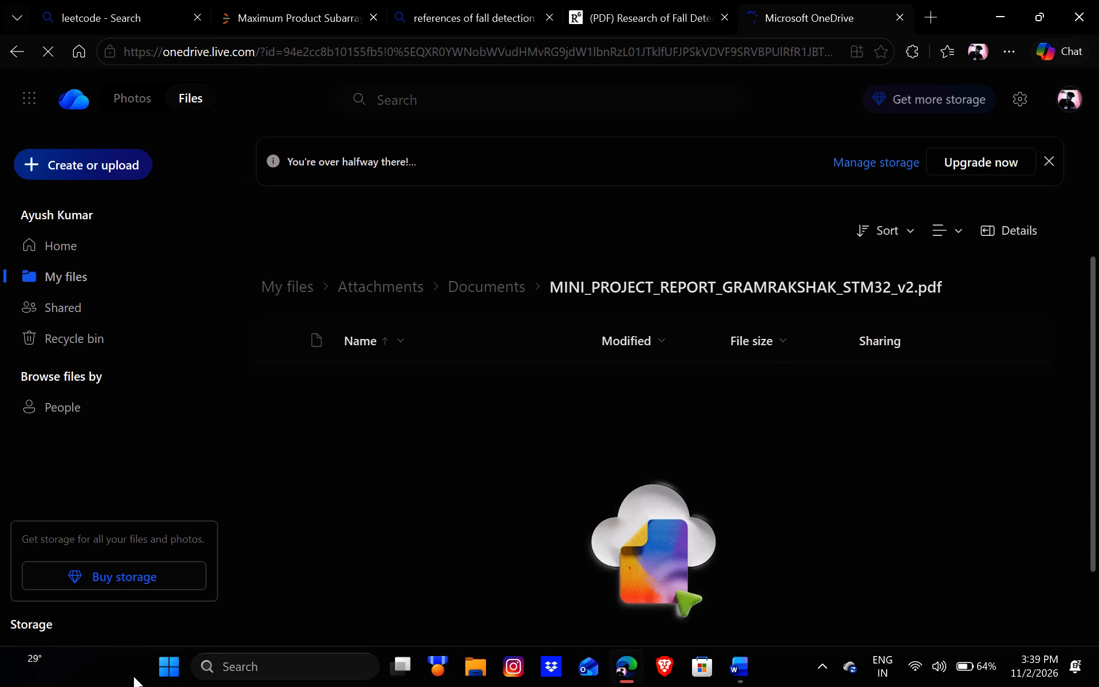
pyautogui.click(165, 667)
pyautogui.press('w')
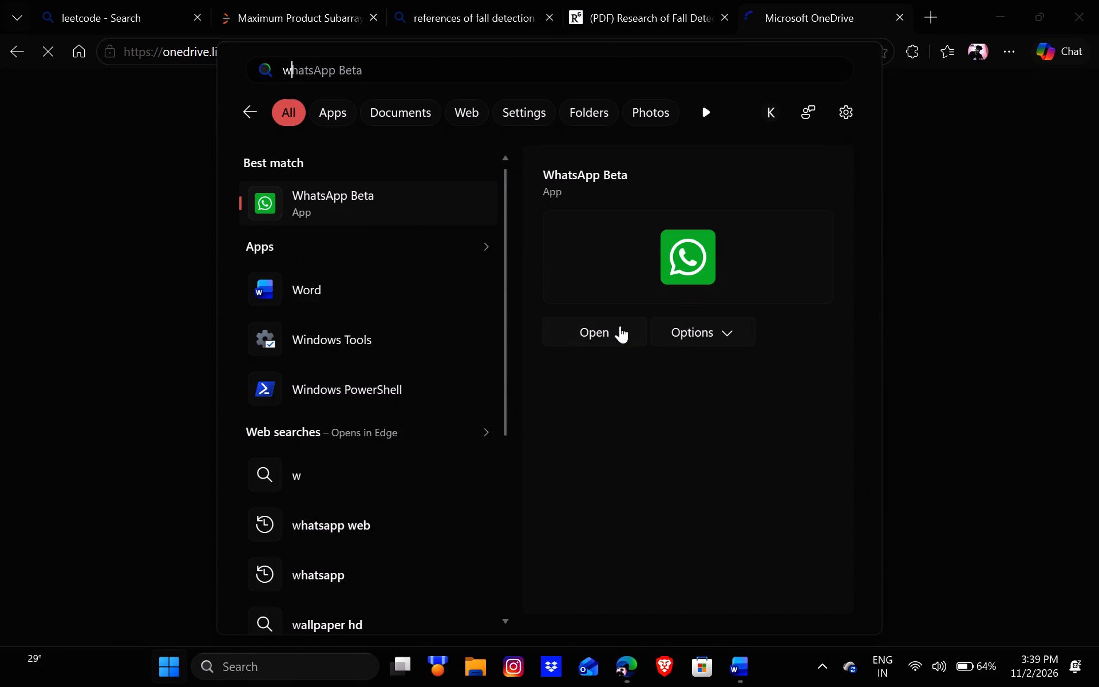
pyautogui.click(594, 331)
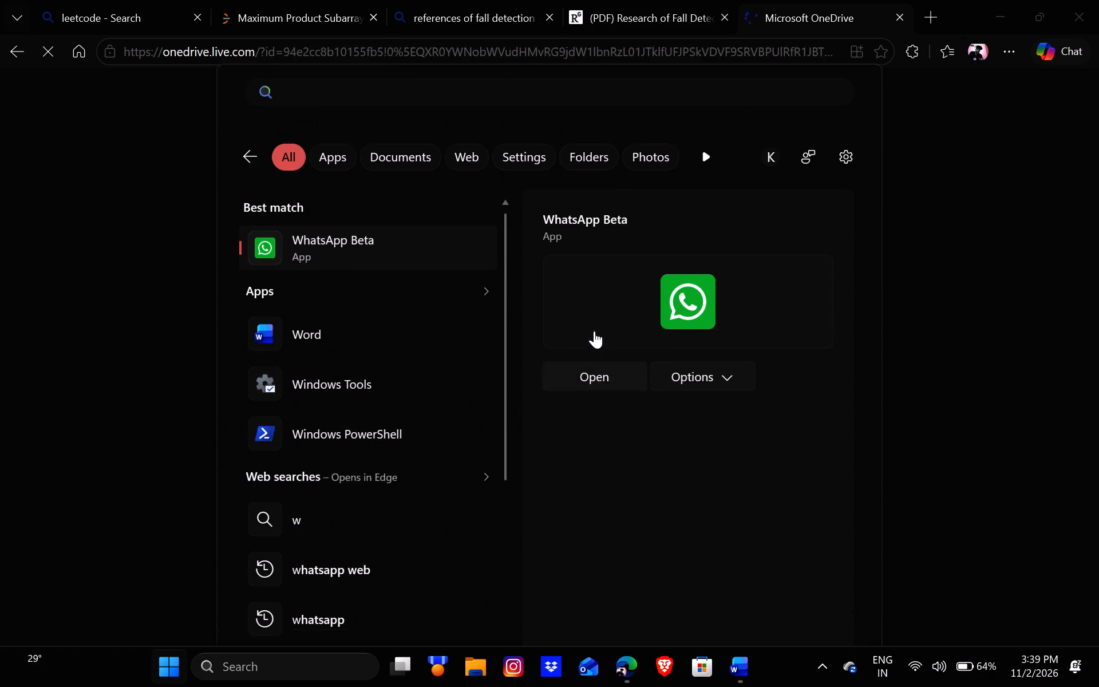
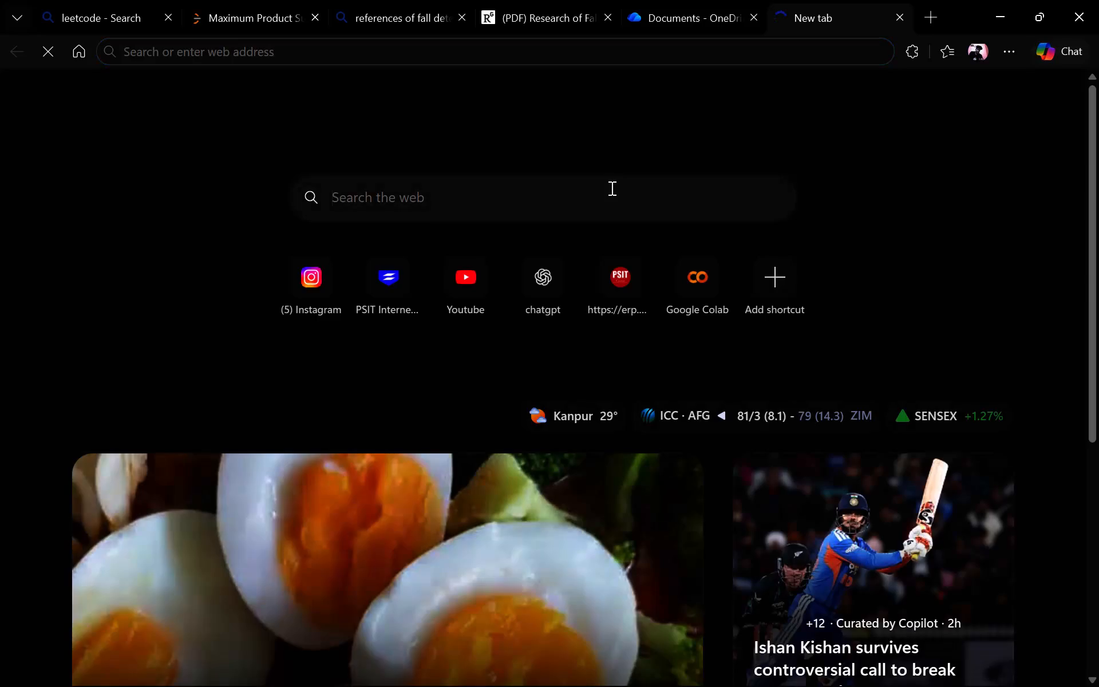
# Search the web in Microsoft Edge for "pdf to word converter" and open iLovePDF's PDF to WORD page.
pyautogui.write('pdf to w')
pyautogui.click(523, 238)
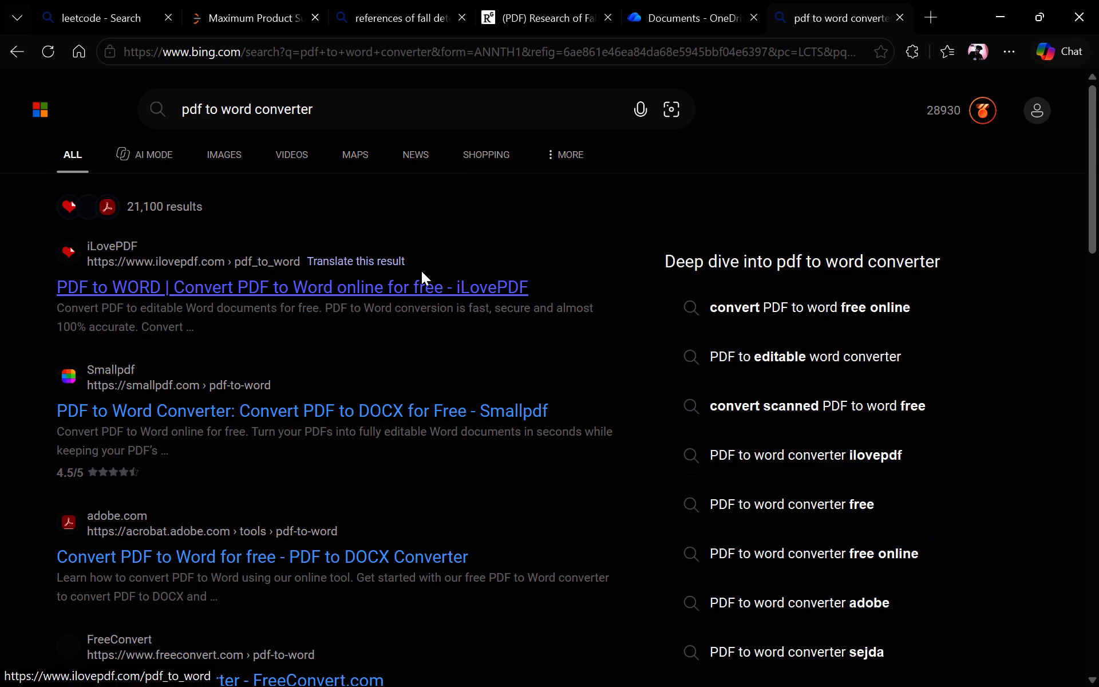
pyautogui.click(419, 290)
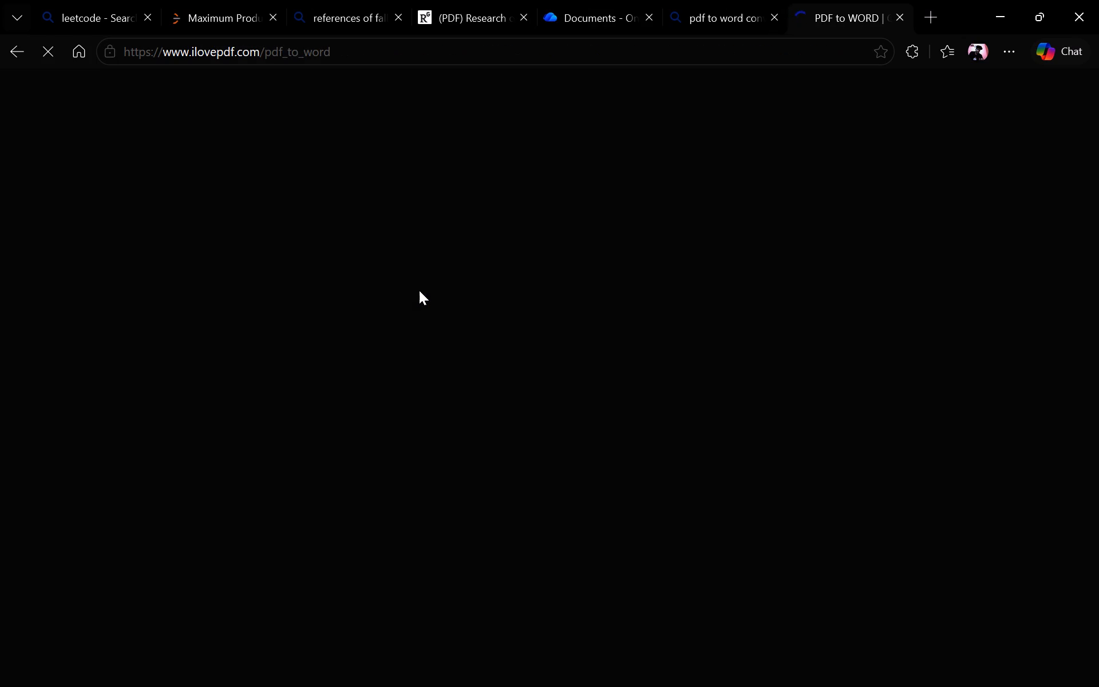
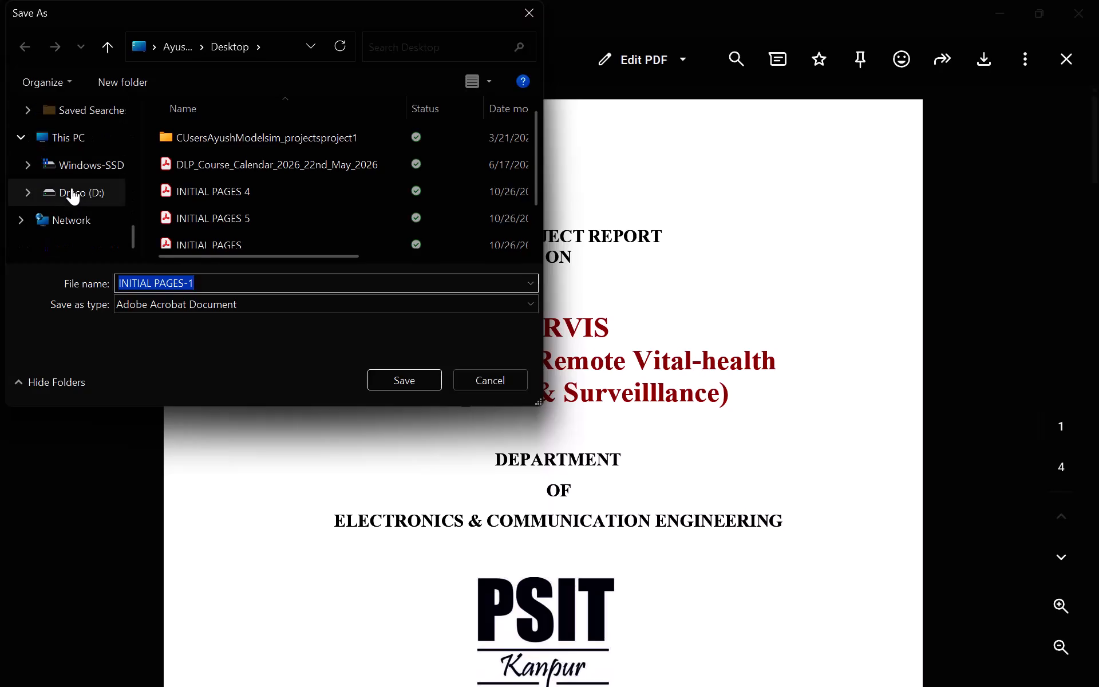
# Look through the available drives and folders for a location to save the INITIAL PAGES-1 PDF.
pyautogui.scroll(1, 72, 188)
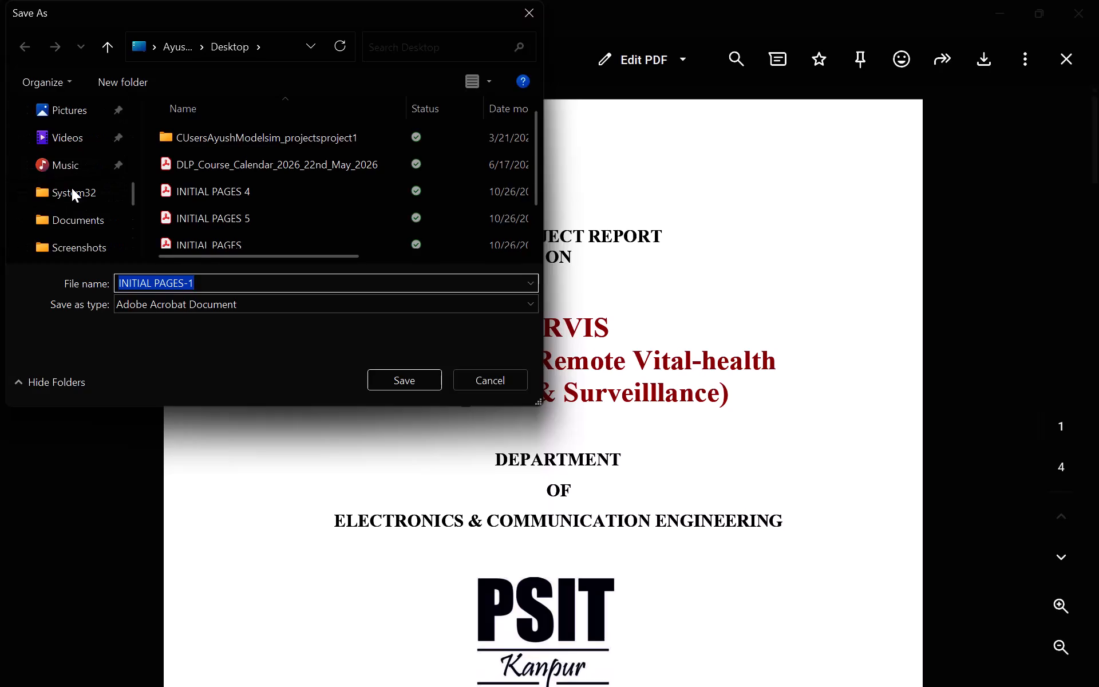
pyautogui.scroll(-1, 82, 220)
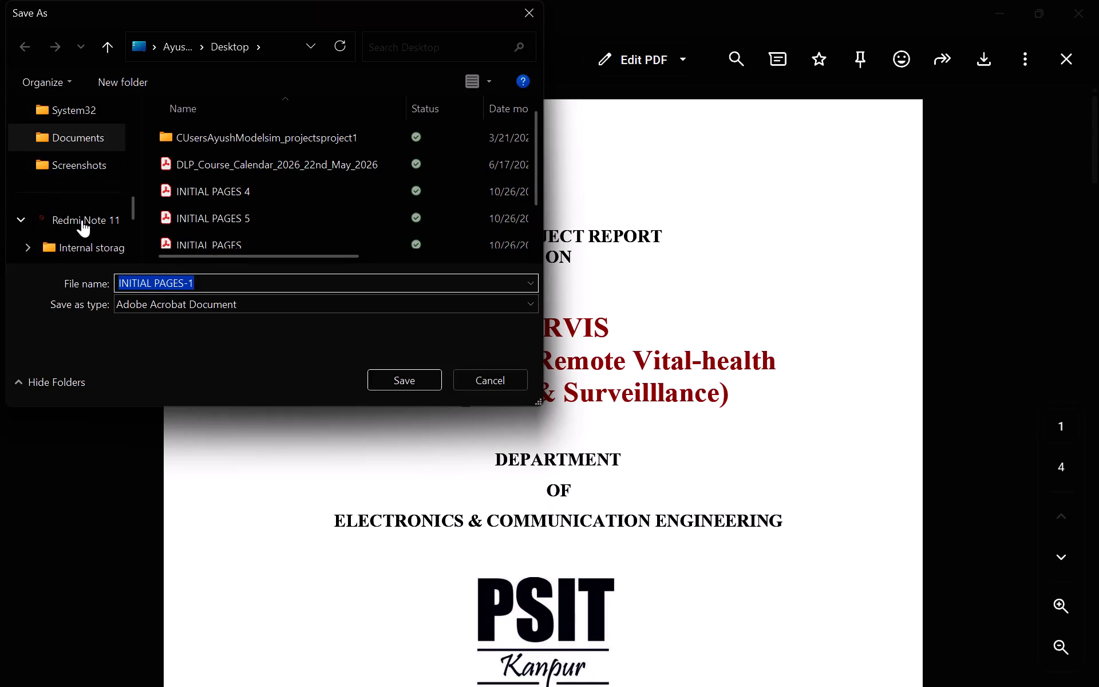
pyautogui.scroll(-1, 82, 220)
pyautogui.scroll(5, 81, 137)
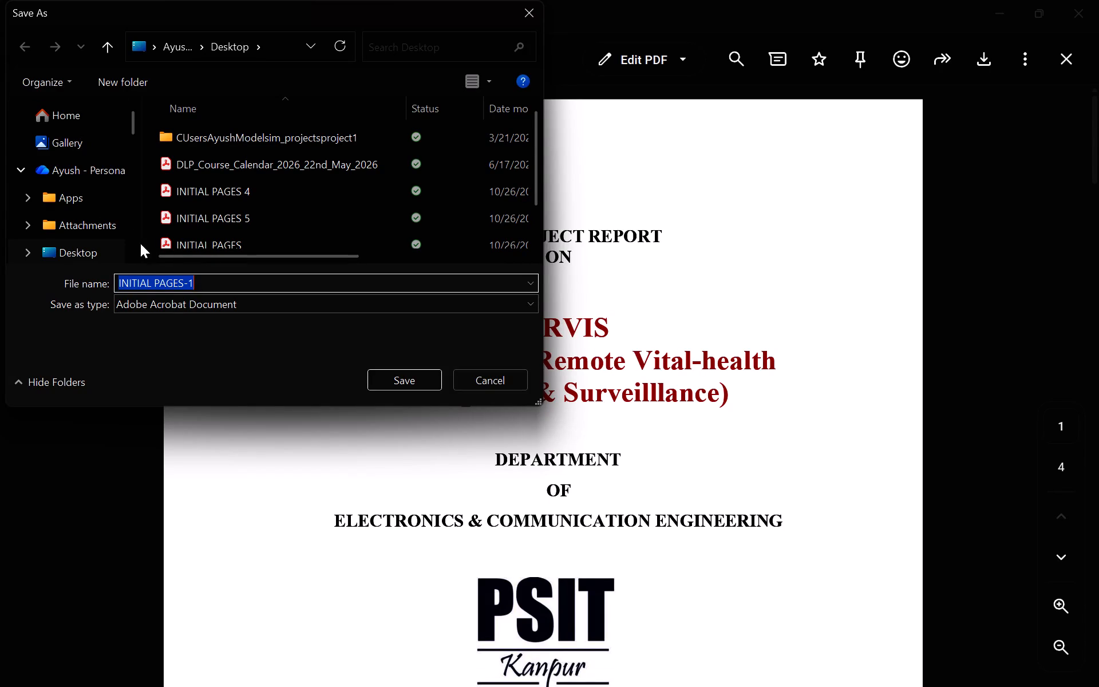
pyautogui.scroll(-1, 87, 171)
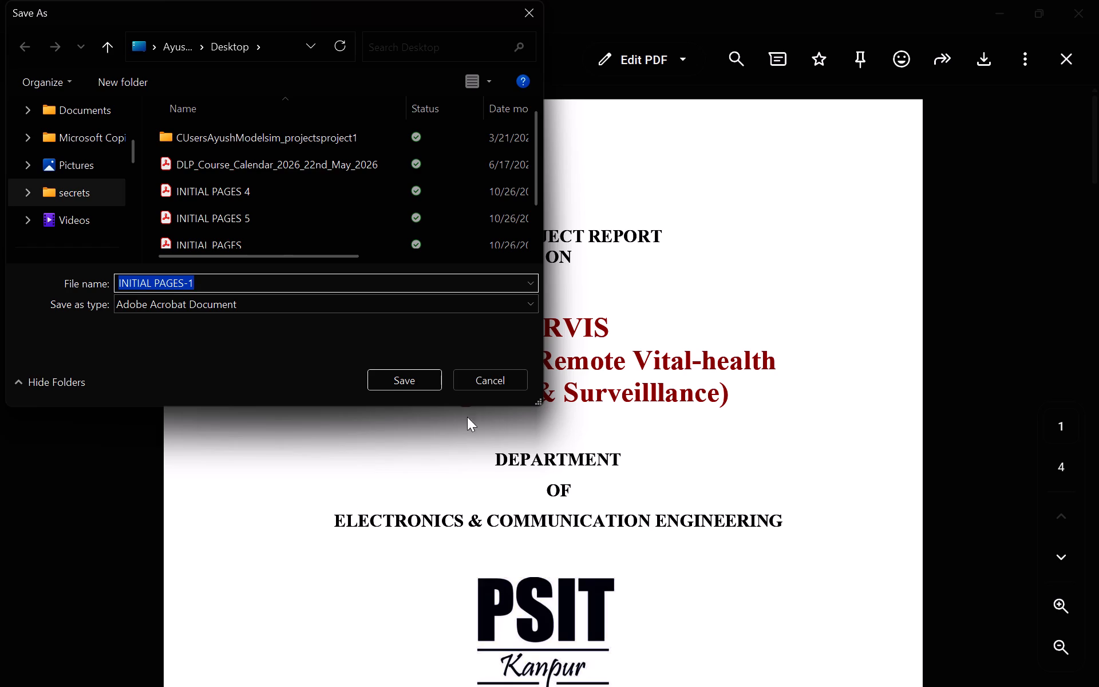